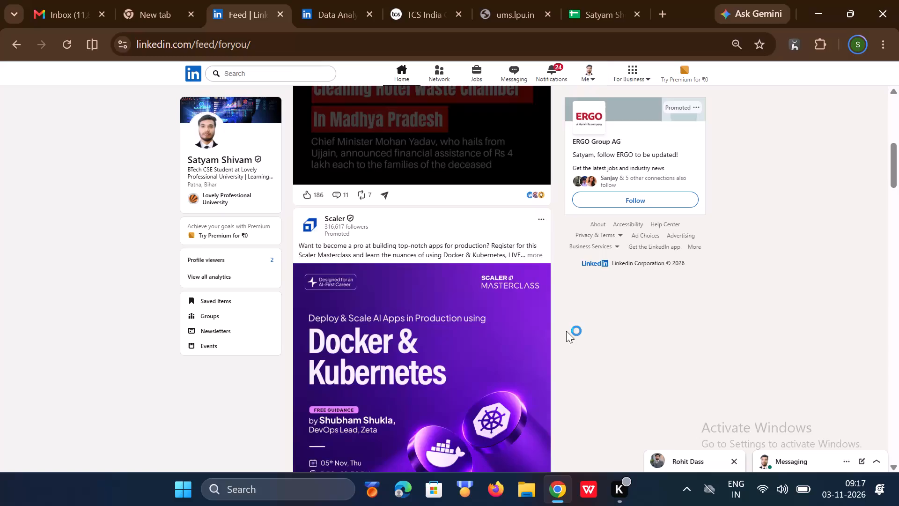
# Look through the LinkedIn home feed posts around the Docker & Kubernetes masterclass and the Infosys CEO-Designate story.
pyautogui.scroll(2, 566, 331)
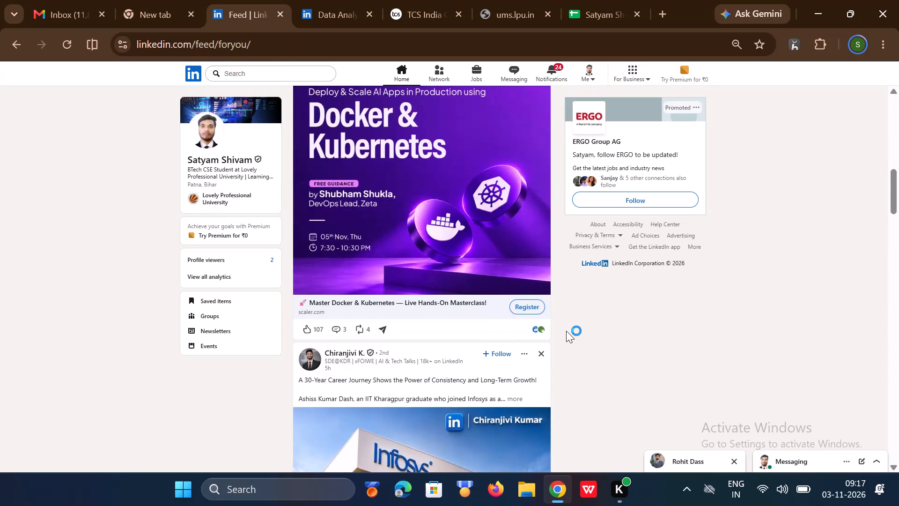
pyautogui.scroll(1, 566, 331)
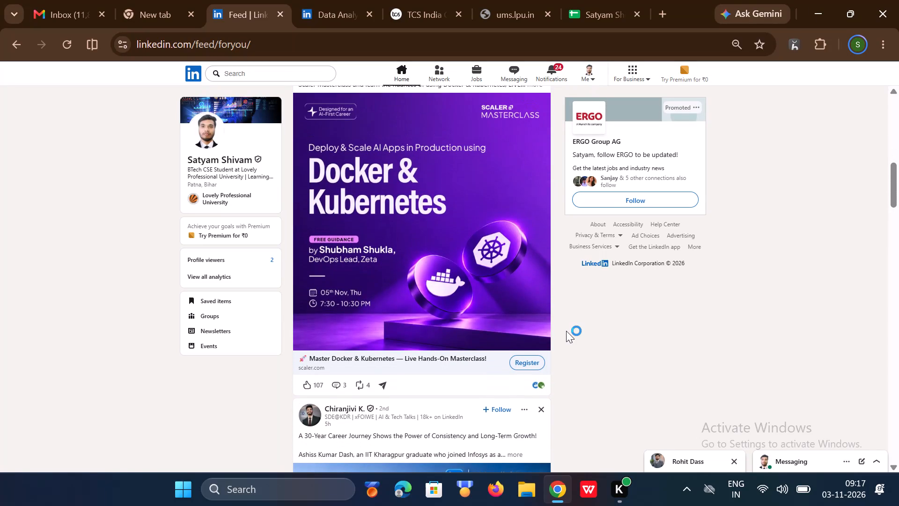
pyautogui.scroll(-3, 566, 331)
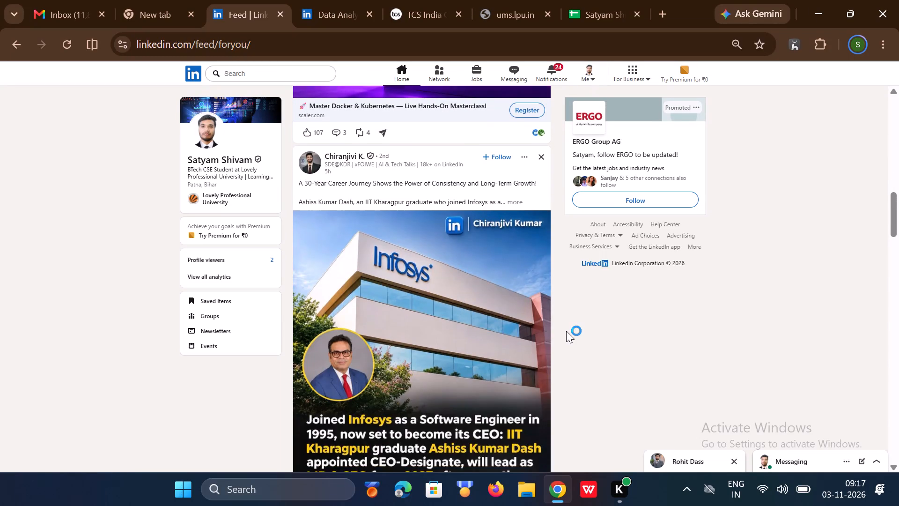
pyautogui.scroll(-2, 566, 331)
pyautogui.scroll(1, 566, 331)
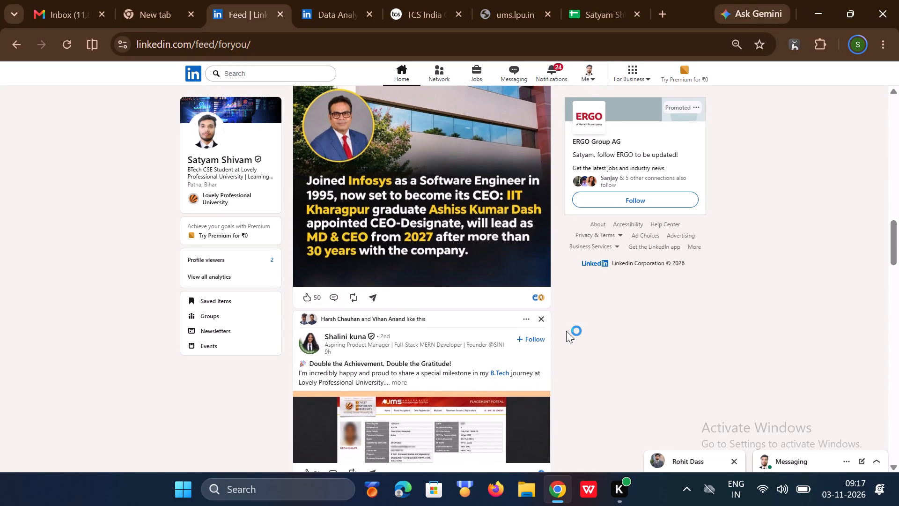
pyautogui.scroll(1, 566, 331)
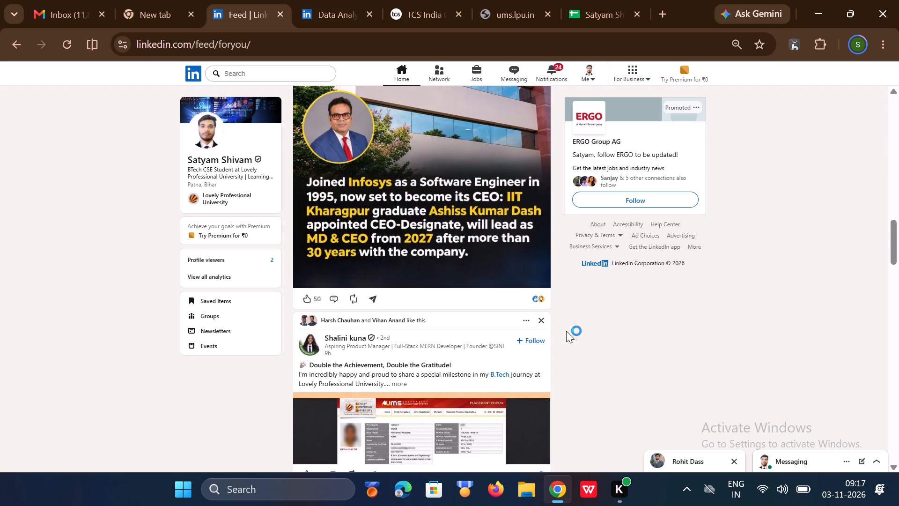
pyautogui.scroll(1, 566, 331)
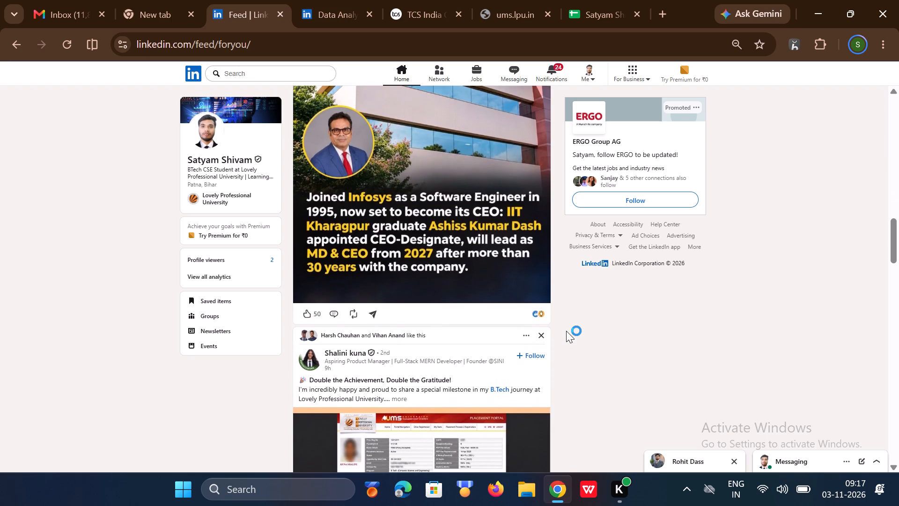
pyautogui.scroll(1, 566, 331)
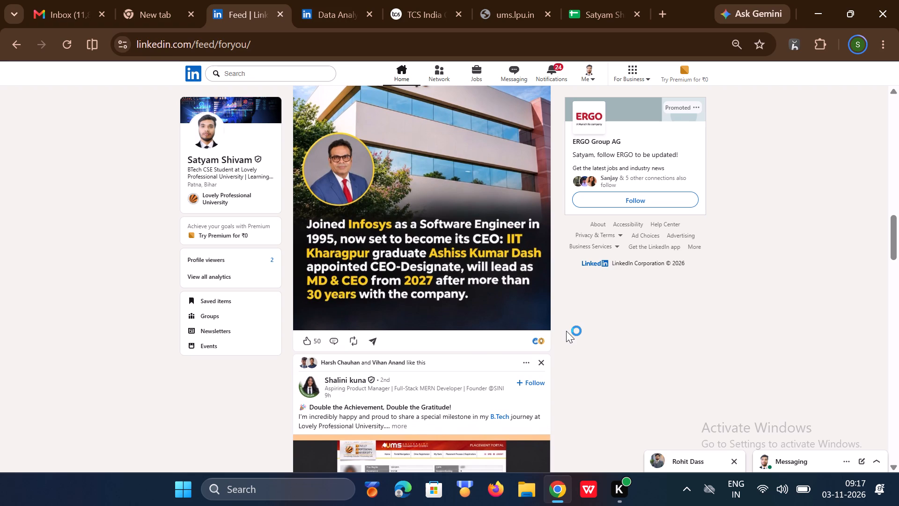
pyautogui.scroll(4, 566, 331)
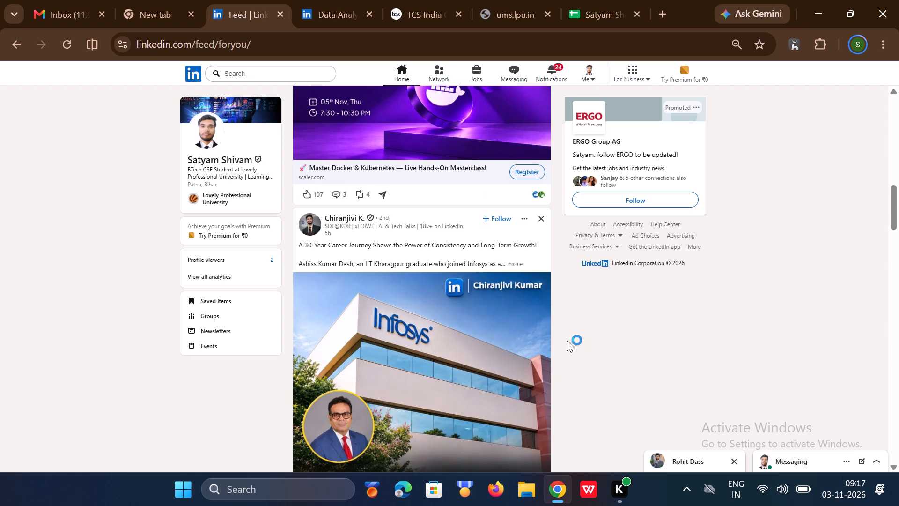
pyautogui.scroll(-6, 567, 335)
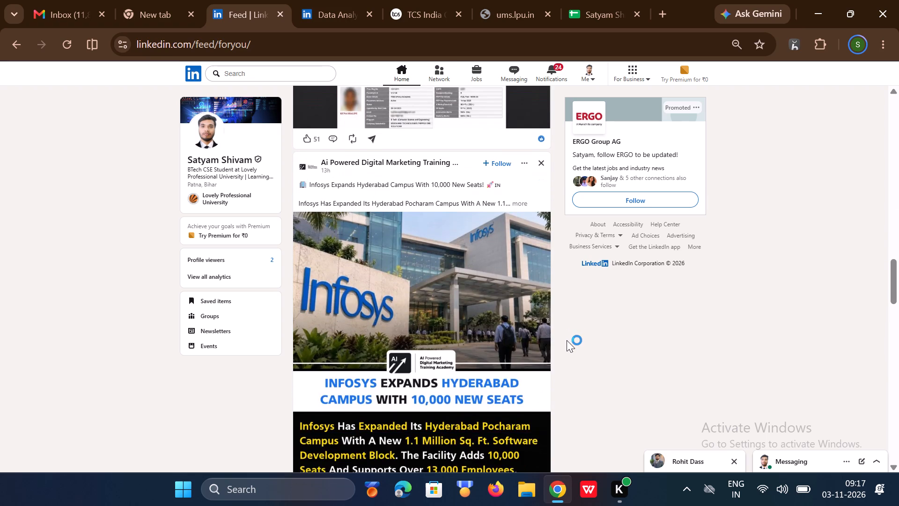
pyautogui.scroll(4, 567, 335)
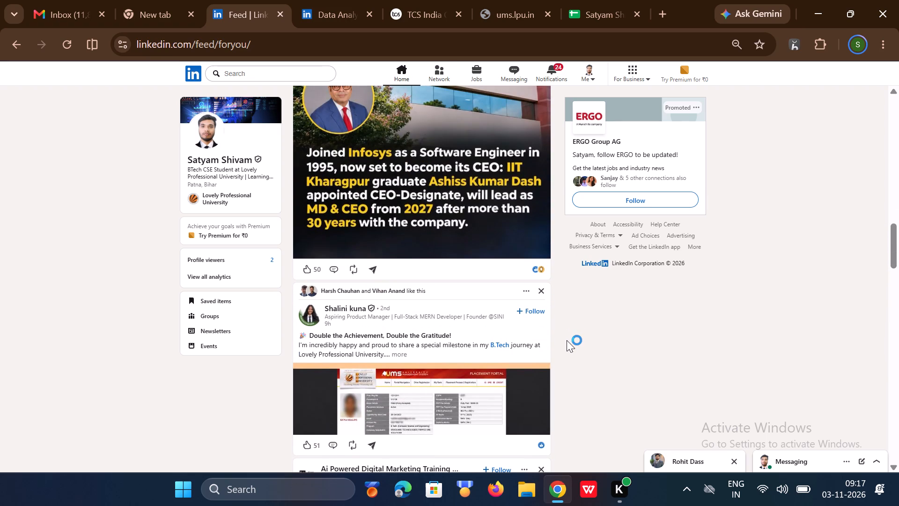
# Expand the "Double the Achievement, Double the Gratitude!" campus placement post and read its full text.
pyautogui.scroll(-2, 567, 335)
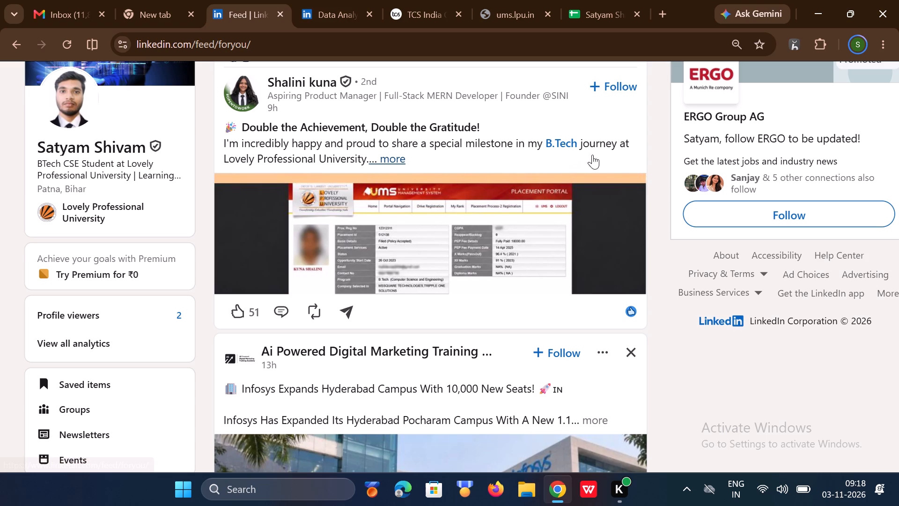
pyautogui.click(408, 156)
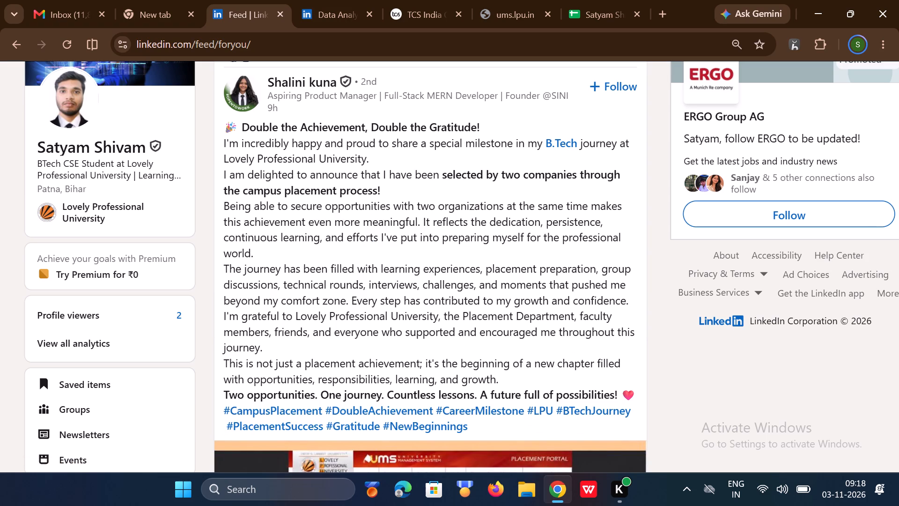
pyautogui.scroll(-2, 394, 305)
pyautogui.scroll(-3, 387, 393)
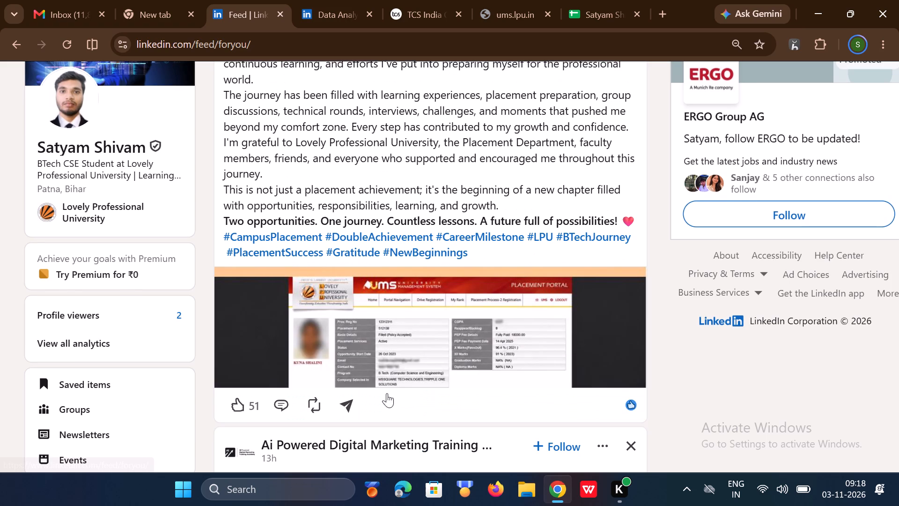
# Browse the following feed posts, including company news, young innovator stories, the TCS NQT November 2026 registration article and promoted courses.
pyautogui.scroll(-6, 504, 335)
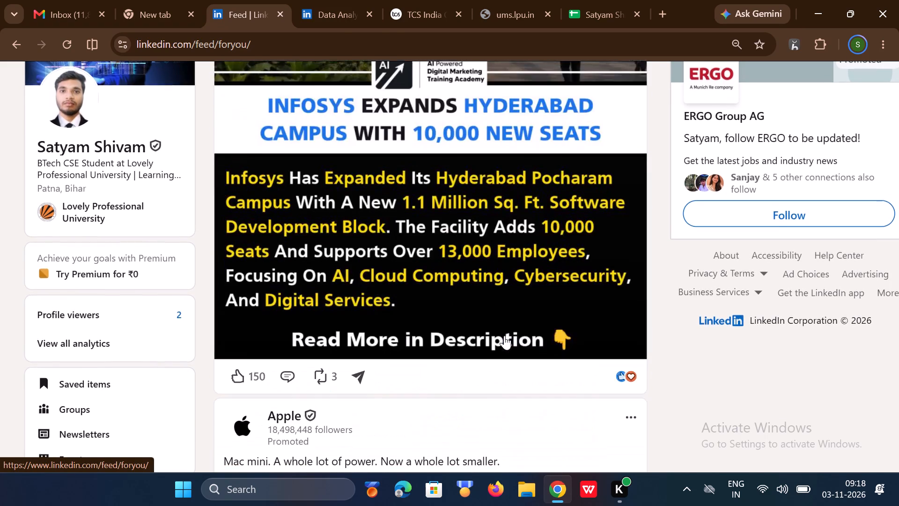
pyautogui.scroll(-4, 504, 335)
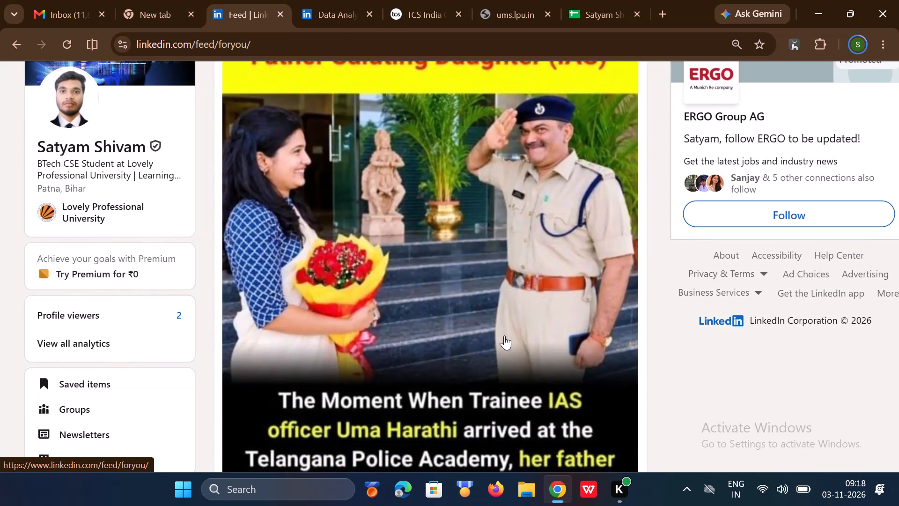
pyautogui.scroll(-1, 504, 335)
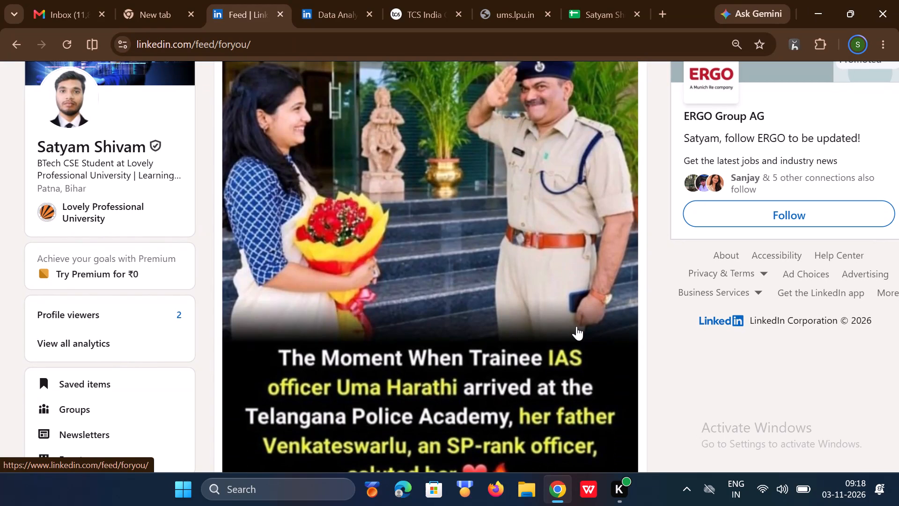
pyautogui.scroll(-1, 576, 326)
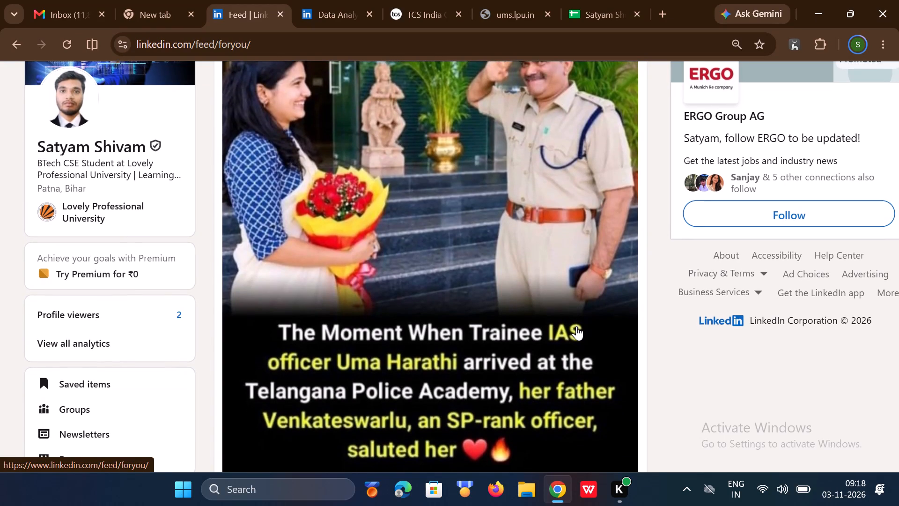
pyautogui.scroll(-6, 576, 326)
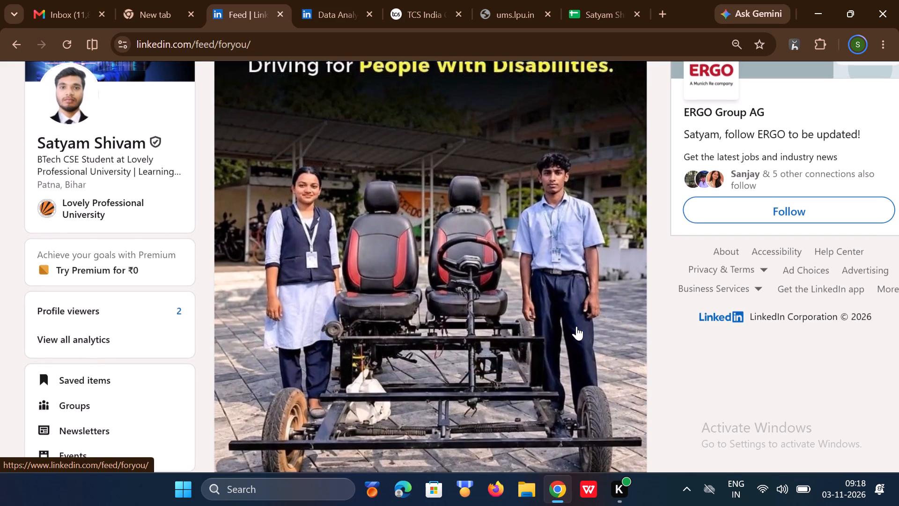
pyautogui.scroll(1, 576, 326)
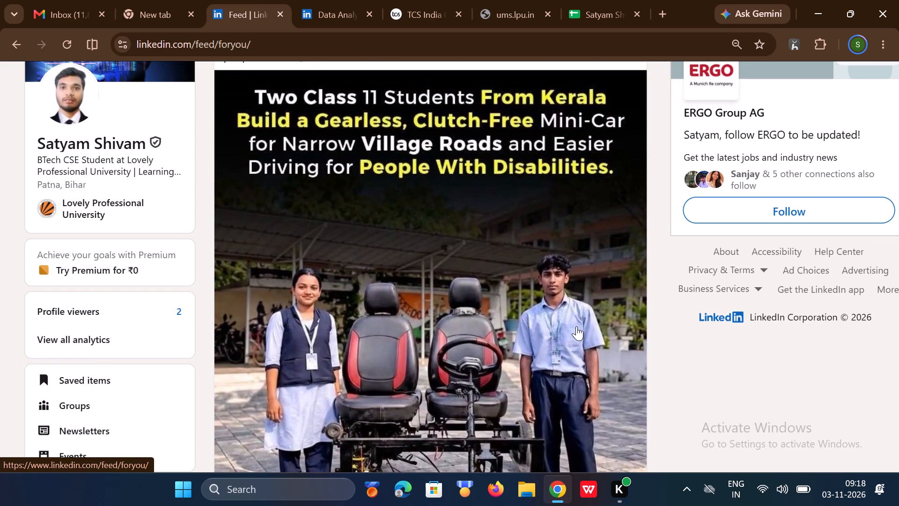
pyautogui.scroll(-9, 576, 326)
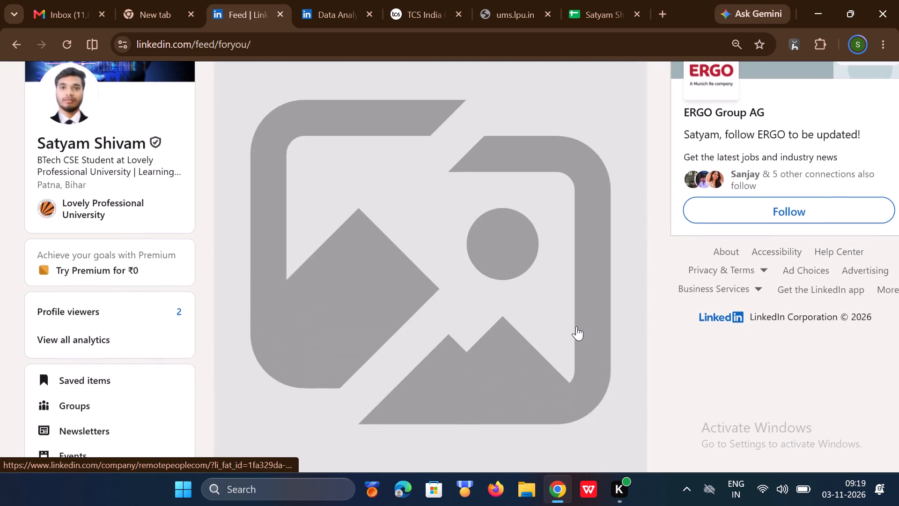
pyautogui.scroll(-3, 576, 326)
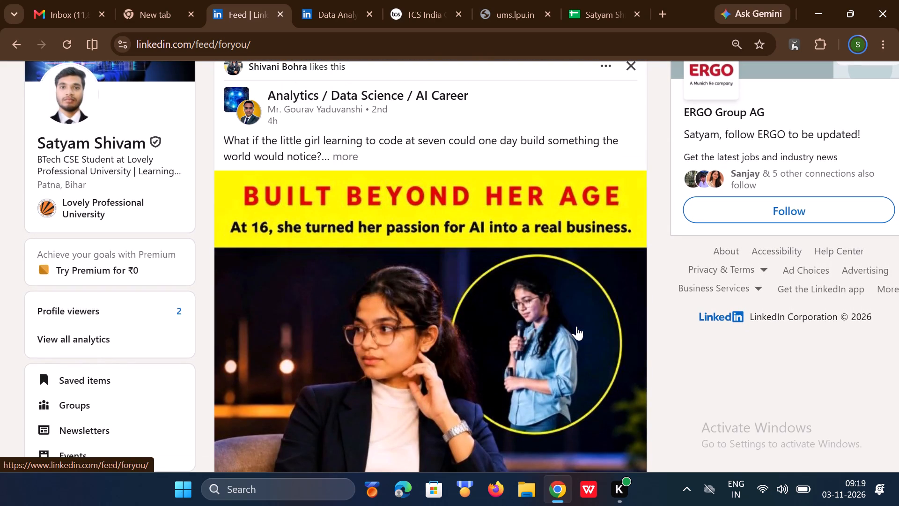
pyautogui.hscroll(1, 576, 326)
pyautogui.scroll(-1, 576, 326)
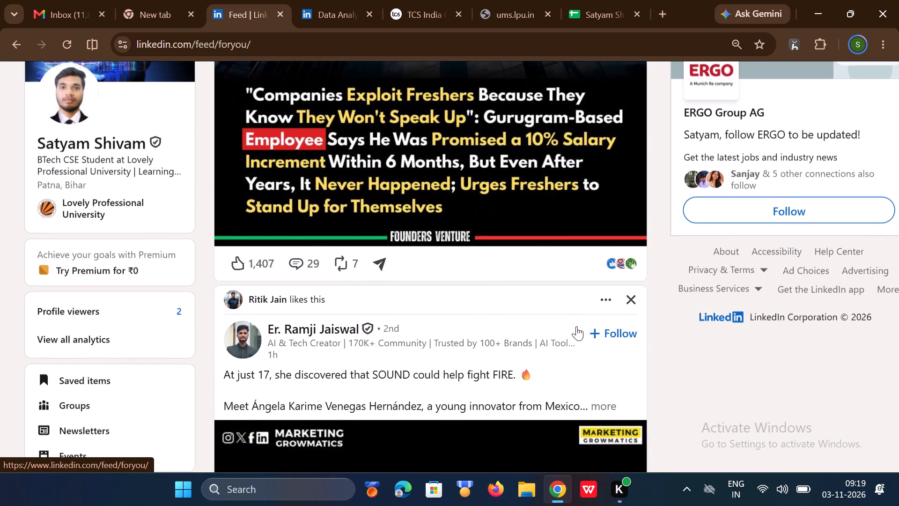
pyautogui.scroll(-1, 576, 326)
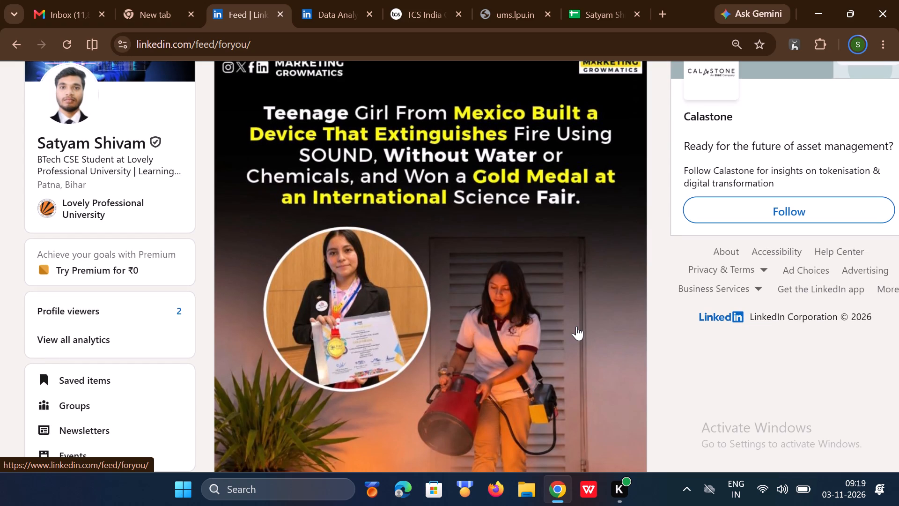
pyautogui.scroll(-4, 576, 326)
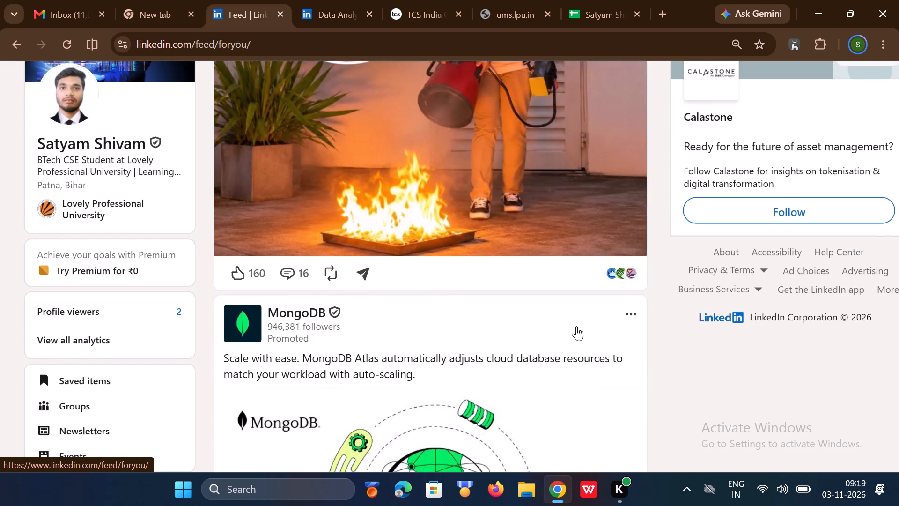
pyautogui.scroll(-8, 576, 326)
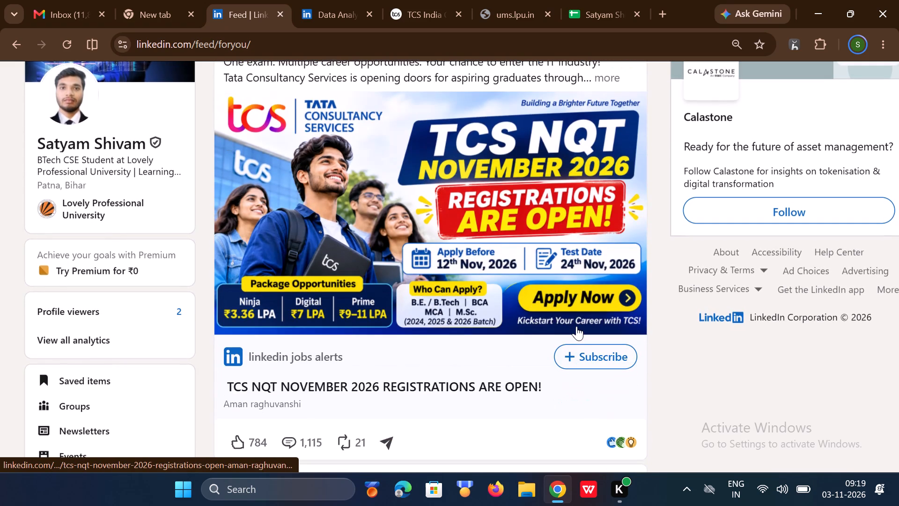
pyautogui.scroll(-4, 576, 326)
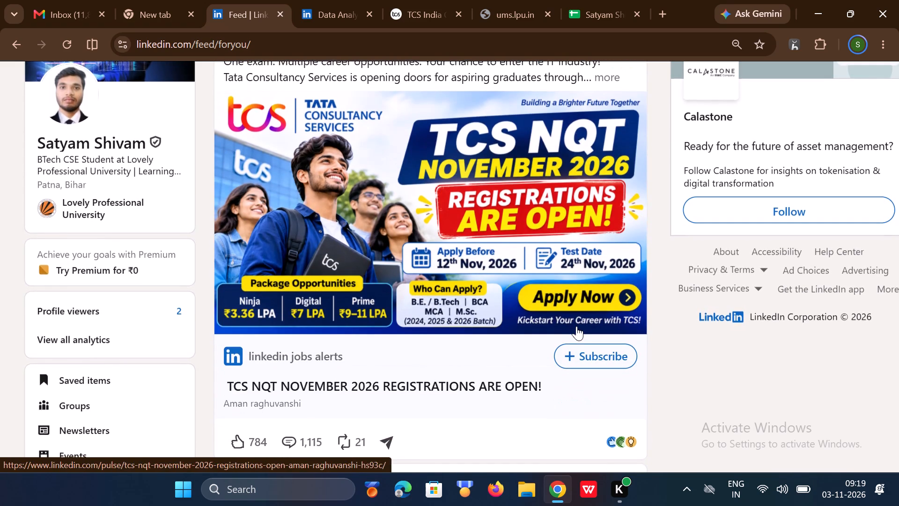
pyautogui.scroll(-6, 576, 326)
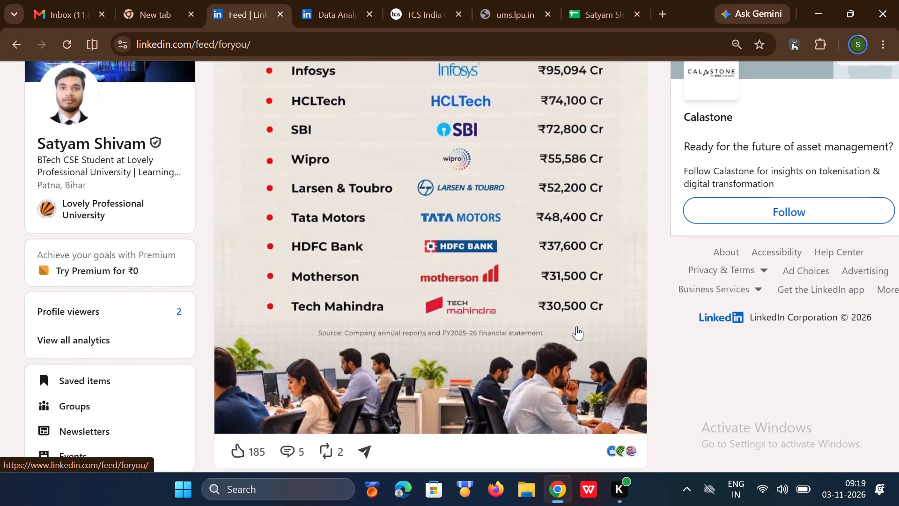
pyautogui.scroll(-4, 576, 326)
pyautogui.hscroll(-3, 576, 326)
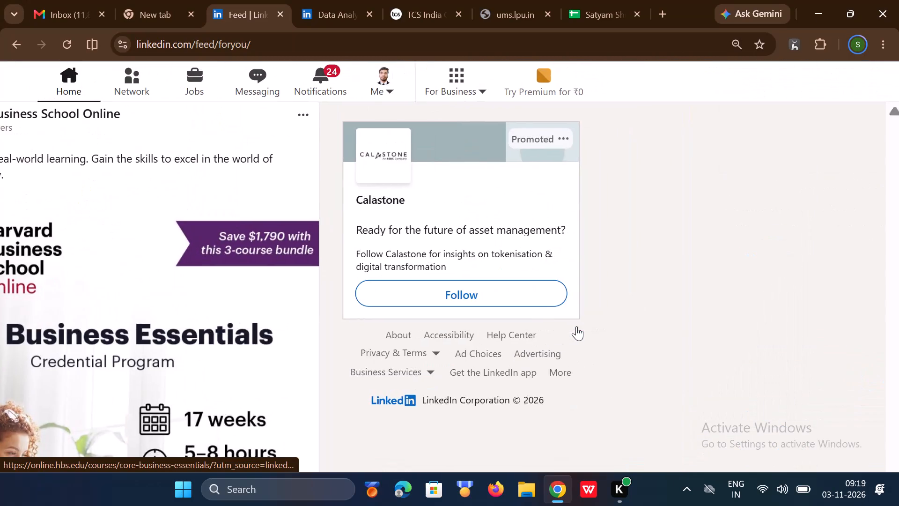
pyautogui.scroll(-13, 576, 326)
# Return to the start of the feed and open your own LinkedIn profile page.
pyautogui.scroll(2, 576, 326)
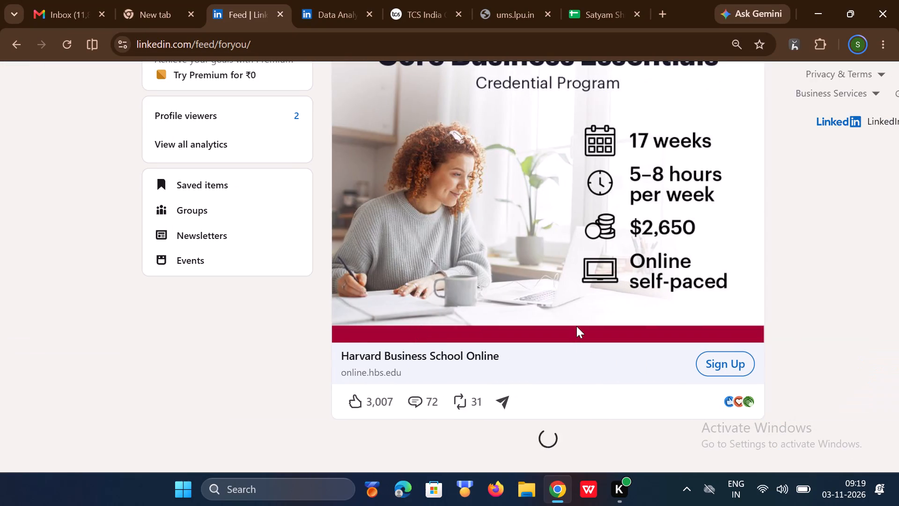
pyautogui.scroll(19, 576, 326)
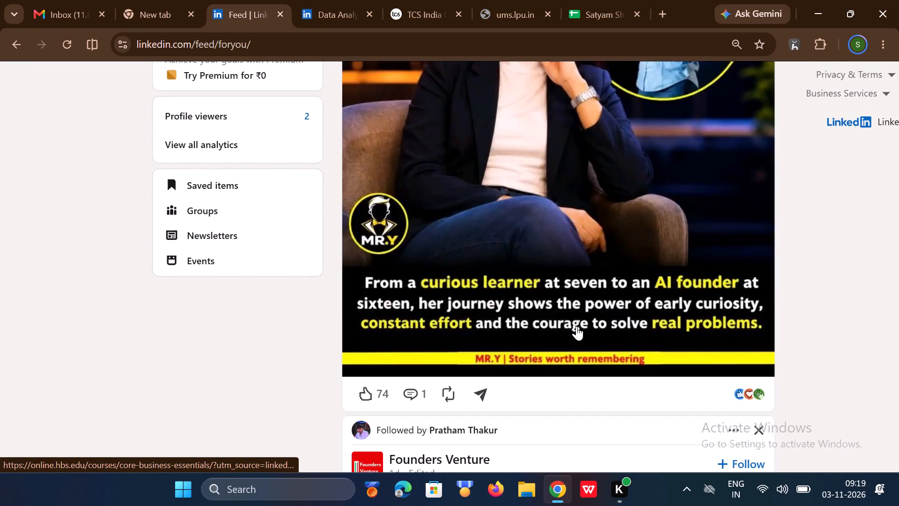
pyautogui.scroll(4, 576, 326)
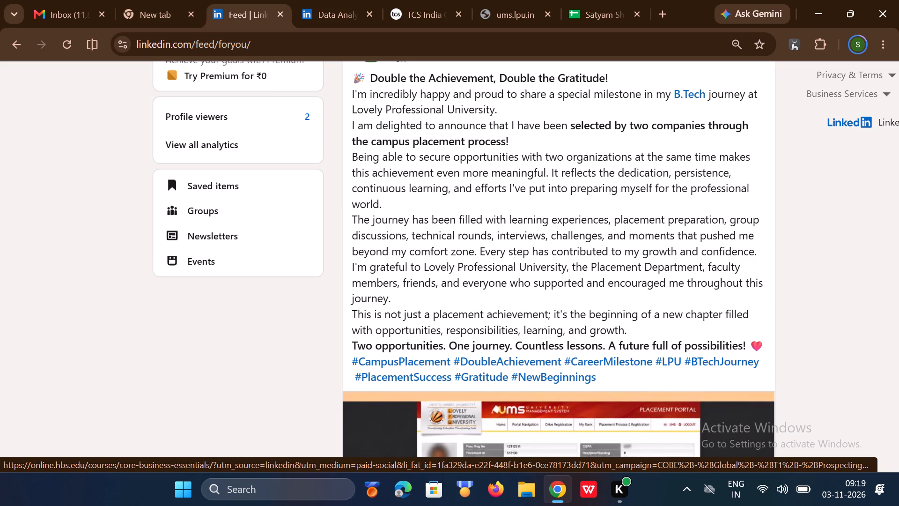
pyautogui.scroll(10, 455, 260)
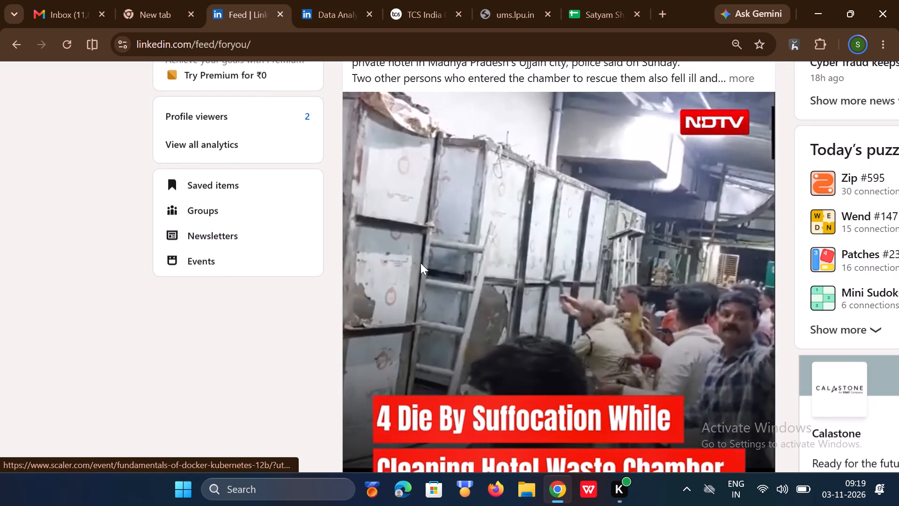
pyautogui.scroll(3, 19, 505)
pyautogui.scroll(5, 27, 368)
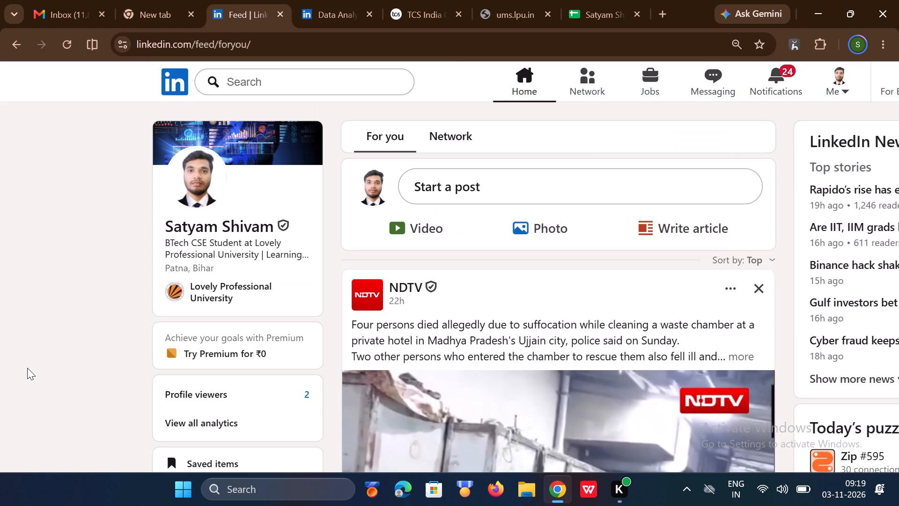
pyautogui.scroll(1, 27, 368)
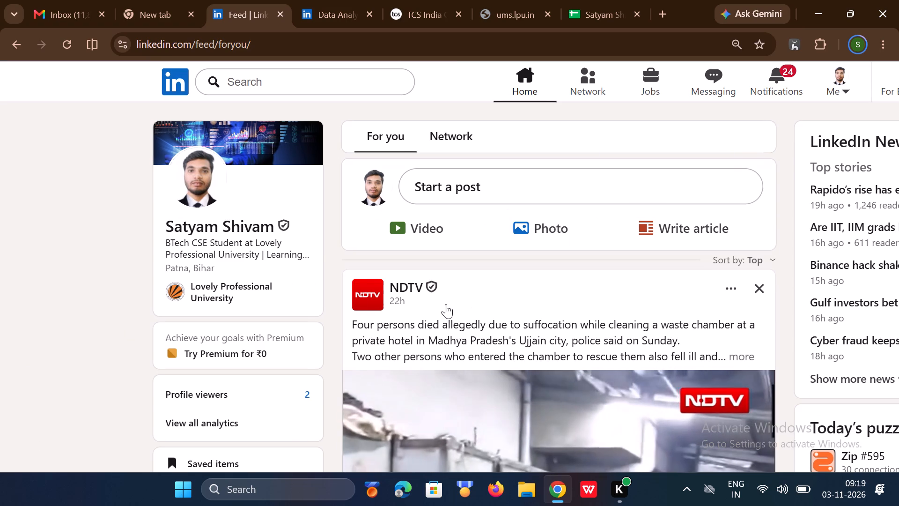
pyautogui.hscroll(-1, 446, 304)
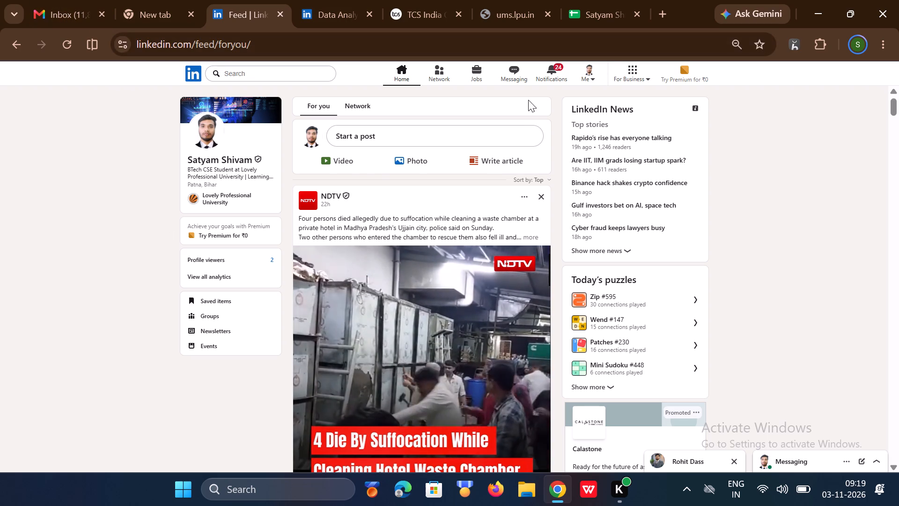
pyautogui.click(198, 130)
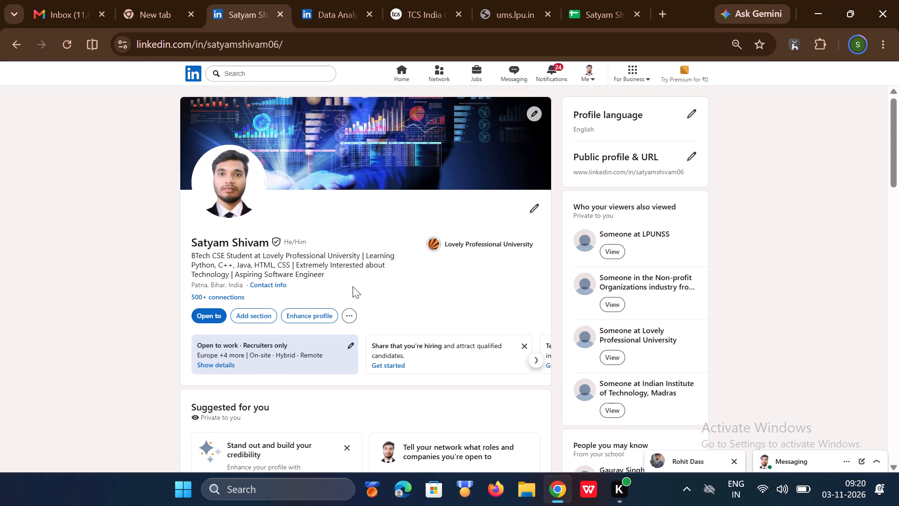
# Review the sections of your own profile, including Services and the posts under Activity.
pyautogui.scroll(-5, 353, 286)
pyautogui.scroll(-2, 325, 345)
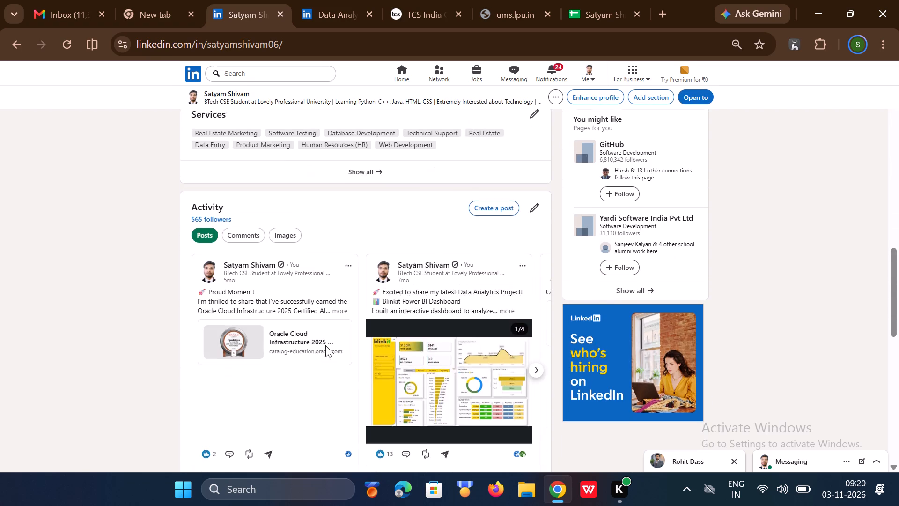
pyautogui.scroll(-3, 325, 345)
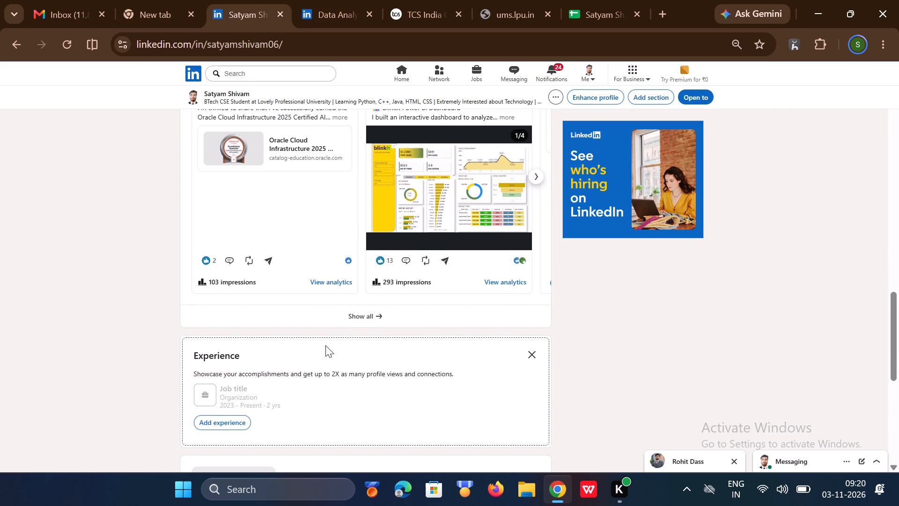
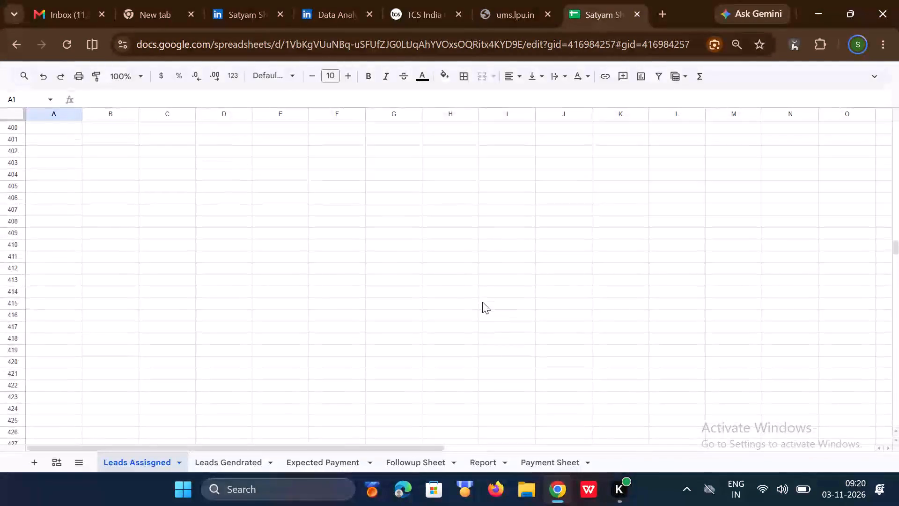
# Open cell A322, the first empty name cell below the last lead in the Leads Assisgned sheet, for editing.
pyautogui.scroll(5, 482, 302)
pyautogui.scroll(-2, 482, 302)
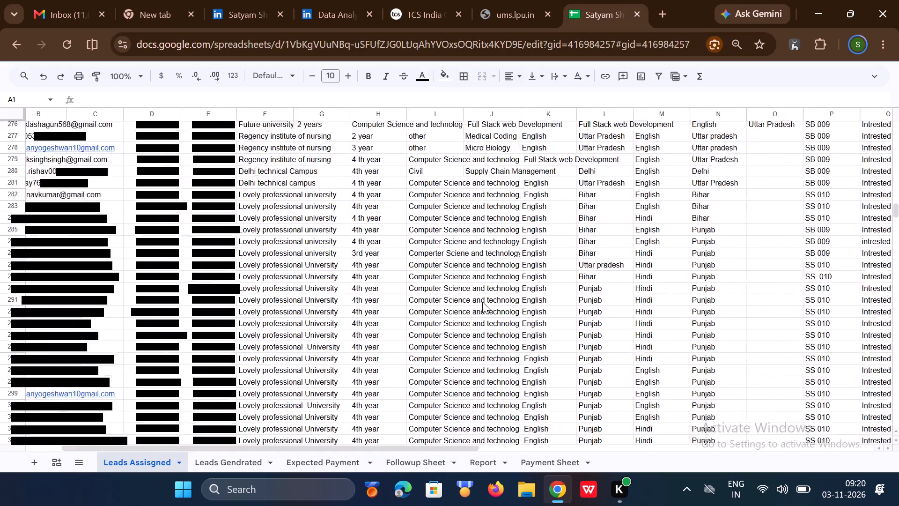
pyautogui.scroll(-4, 482, 302)
pyautogui.scroll(1, 482, 302)
pyautogui.hscroll(2, 482, 302)
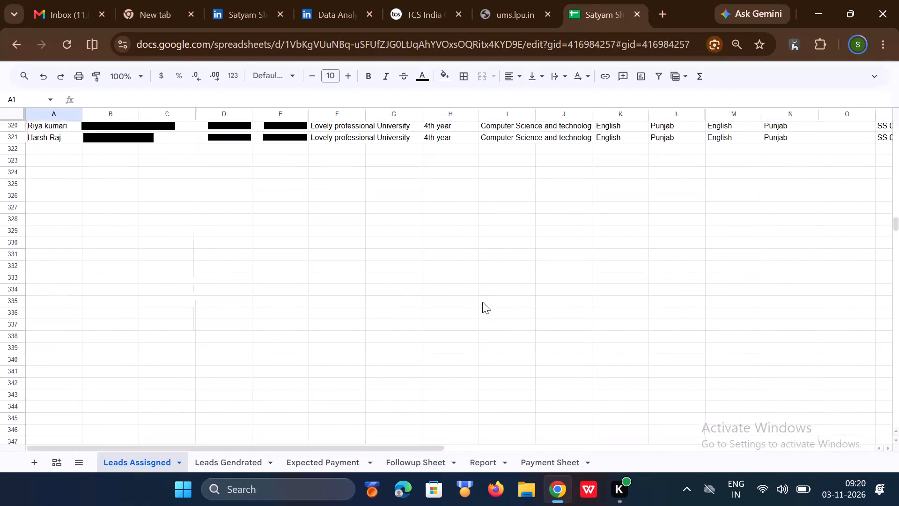
pyautogui.doubleClick(52, 148)
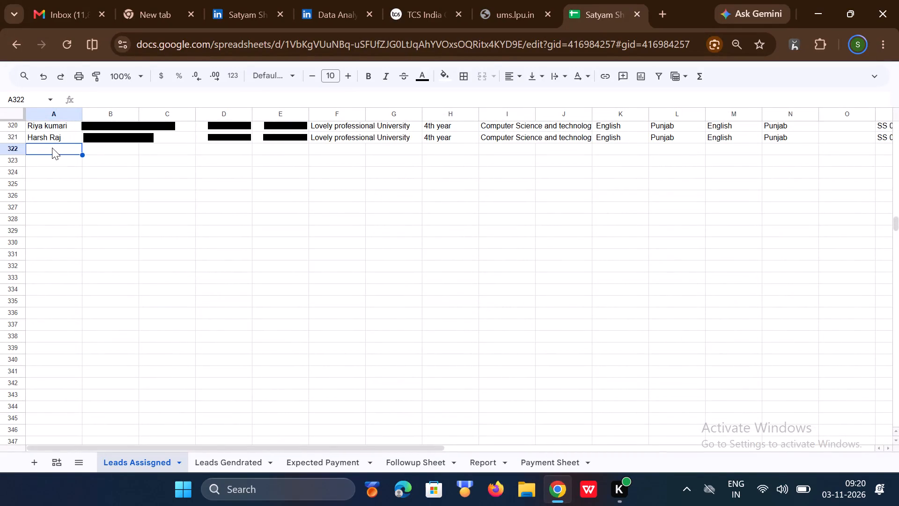
pyautogui.doubleClick(52, 148)
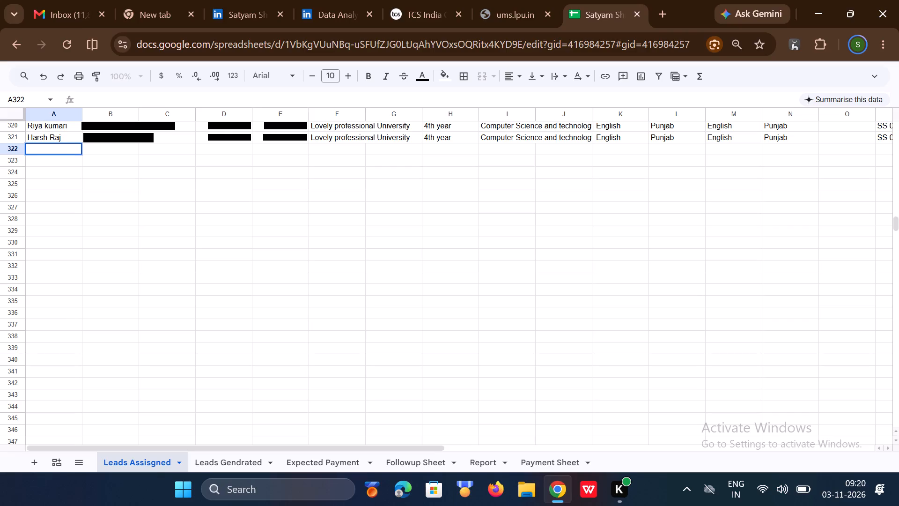
# In the "Leads Assisgned" sheet of the Google Sheets spreadsheet, enter the new lead's name in cell A322.
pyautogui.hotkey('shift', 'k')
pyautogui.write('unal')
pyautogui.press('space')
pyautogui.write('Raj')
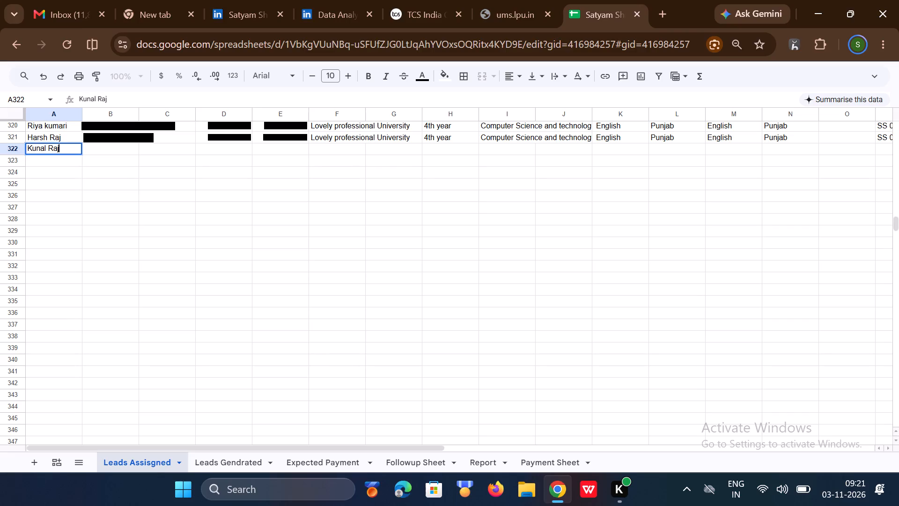
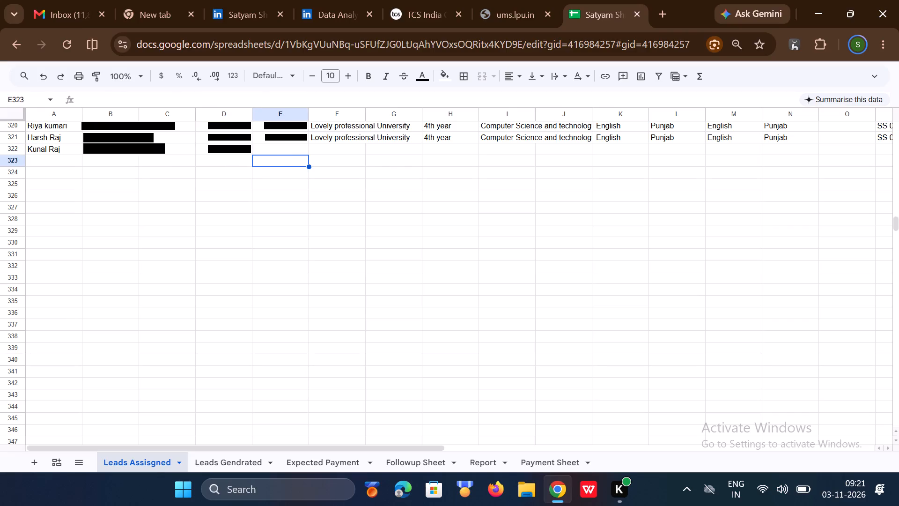
# Select the column E entry in cell E321, in the row directly above the new lead.
pyautogui.doubleClick(283, 154)
pyautogui.doubleClick(284, 142)
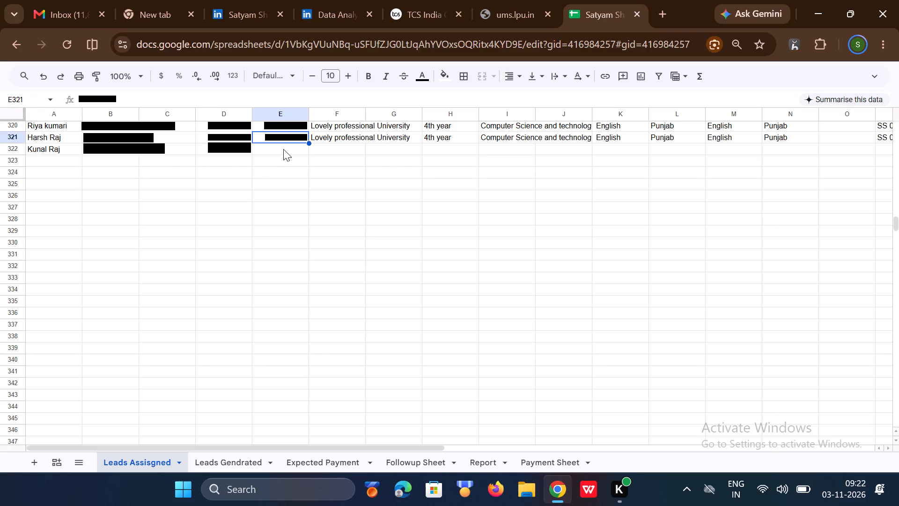
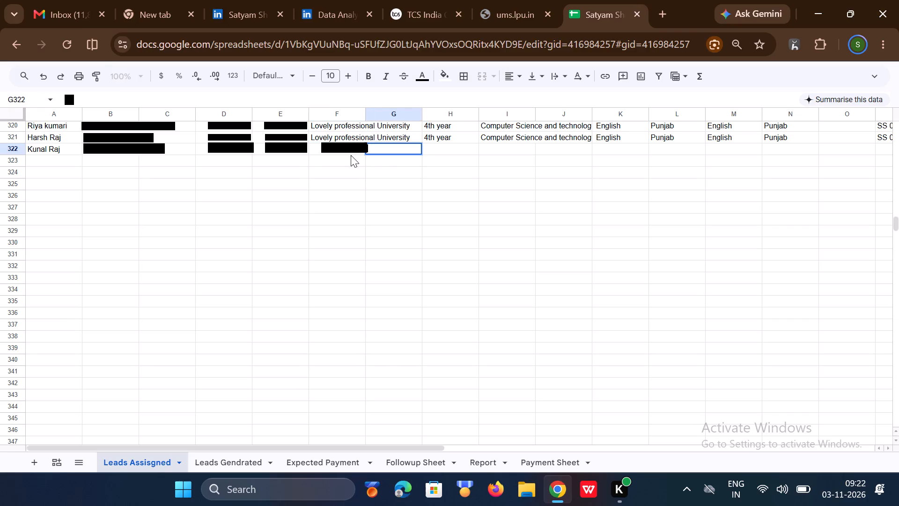
# Clear the existing entry from cell F322 in the new lead's row.
pyautogui.click(351, 155)
pyautogui.press('BackSpace')
pyautogui.press('BackSpace')
pyautogui.press('BackSpace')
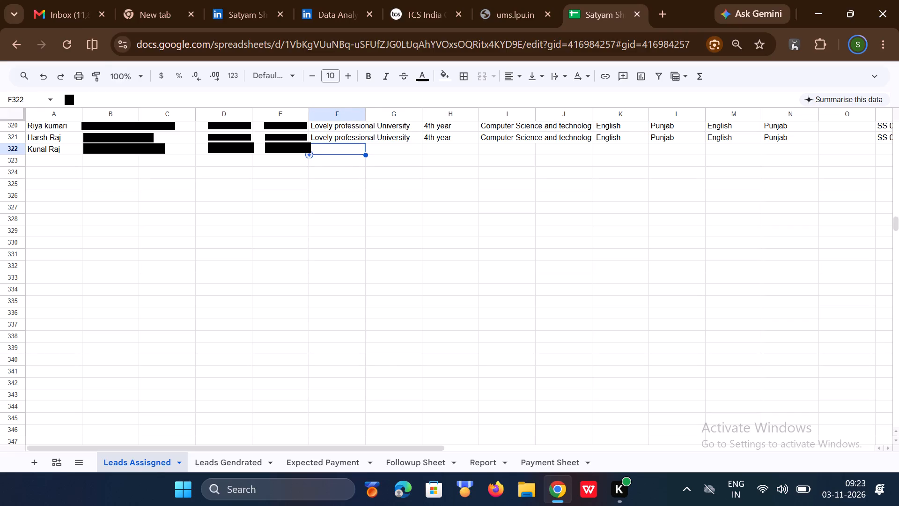
pyautogui.press('BackSpace')
pyautogui.press('BackSpace')
pyautogui.press('BackSpace')
pyautogui.press('BackSpace')
pyautogui.press('BackSpace')
pyautogui.press('BackSpace')
pyautogui.press('BackSpace')
pyautogui.press('BackSpace')
# Enter "Lovely professional University" as the new lead's university in cell F322.
pyautogui.hotkey('shift', 'l')
pyautogui.press('o')
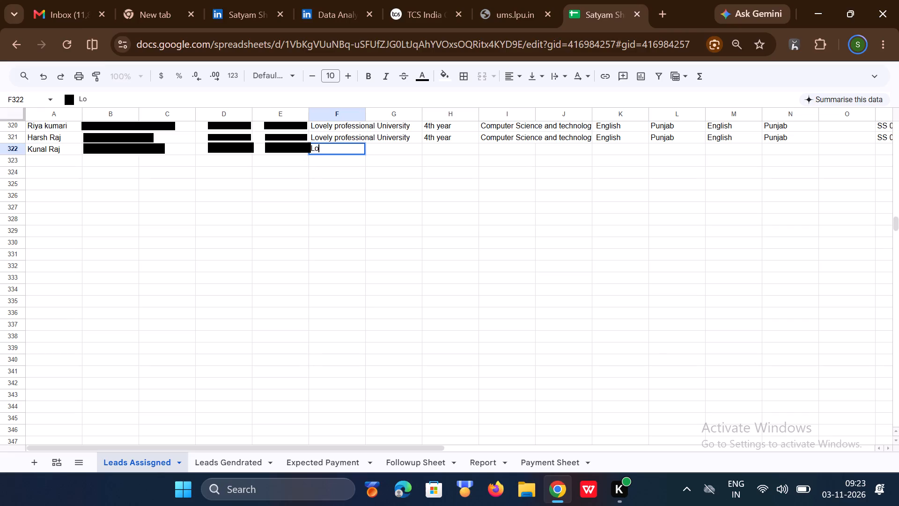
pyautogui.write('vely pro')
pyautogui.write('fe')
pyautogui.press('a')
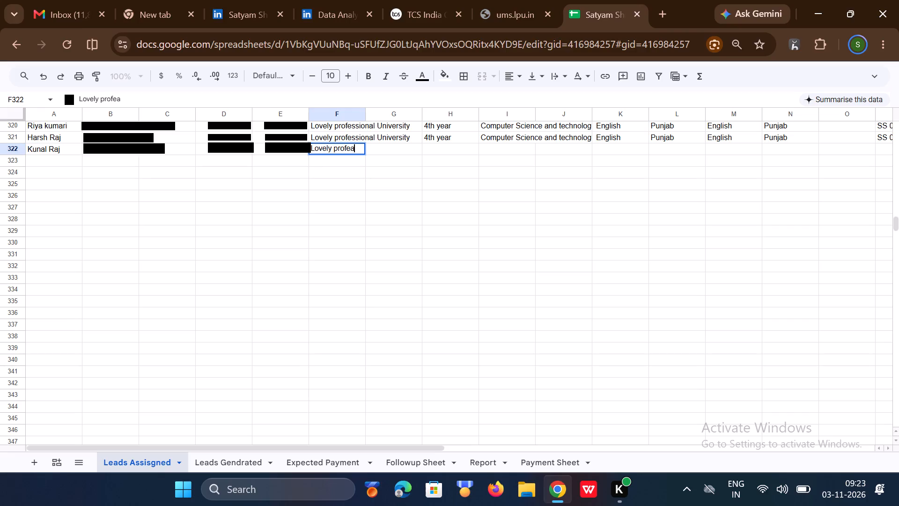
pyautogui.press('BackSpace')
pyautogui.write('ssio')
pyautogui.write('nal')
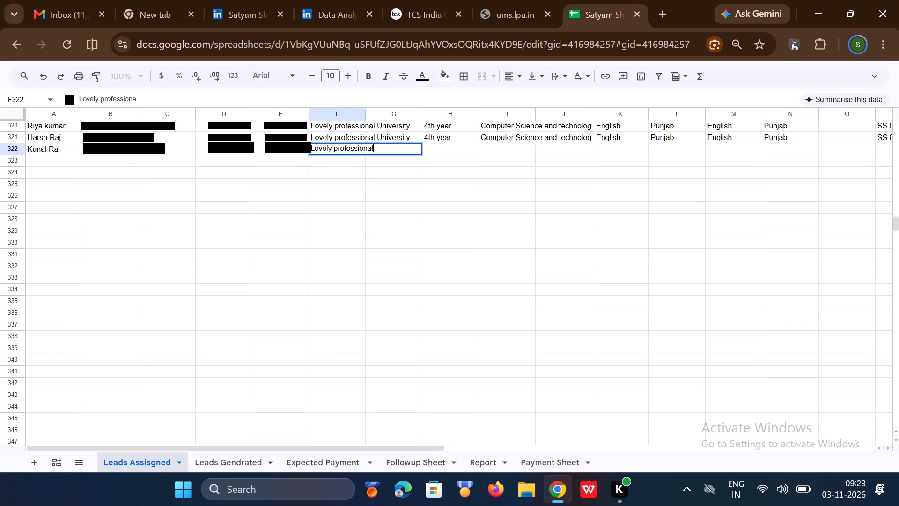
pyautogui.press('space')
pyautogui.hotkey('shift', 'u')
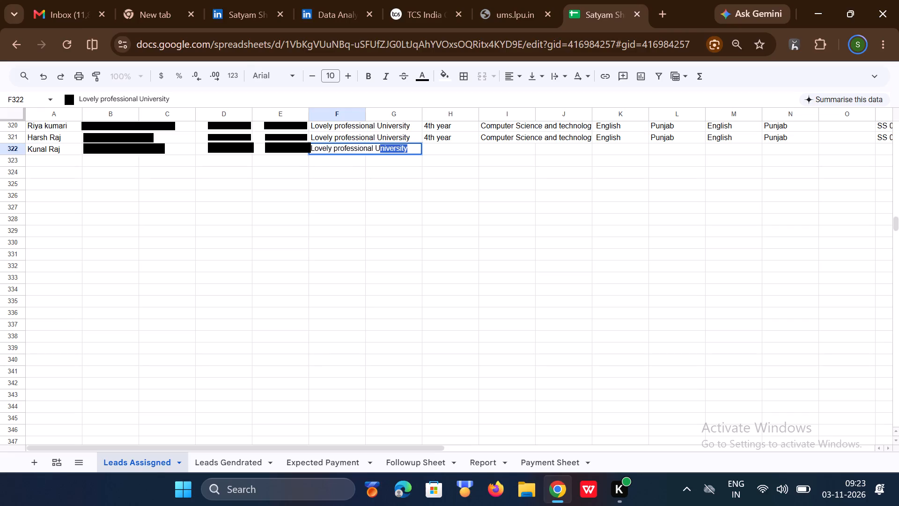
pyautogui.write('ni')
pyautogui.write('ver')
pyautogui.write('sity')
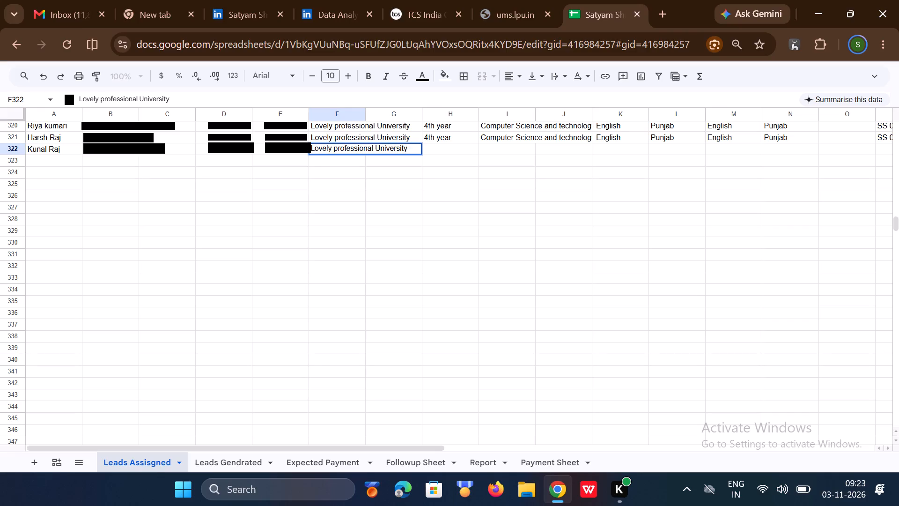
# Open the year-of-study cell H322 in the new lead's row for editing.
pyautogui.doubleClick(437, 156)
pyautogui.click(442, 150)
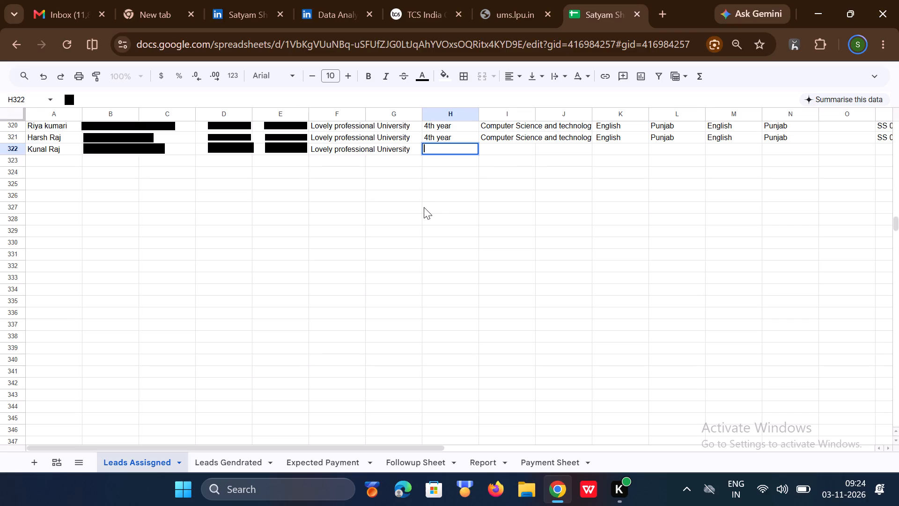
pyautogui.scroll(-1, 424, 207)
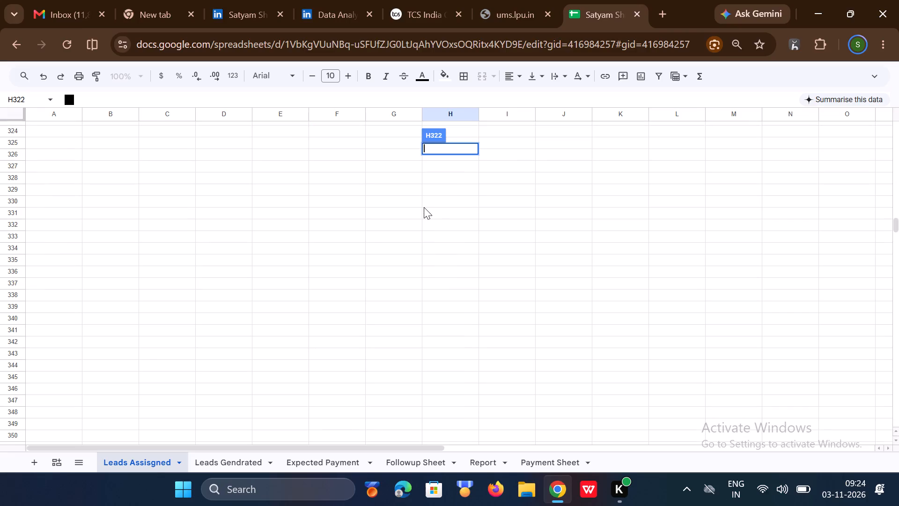
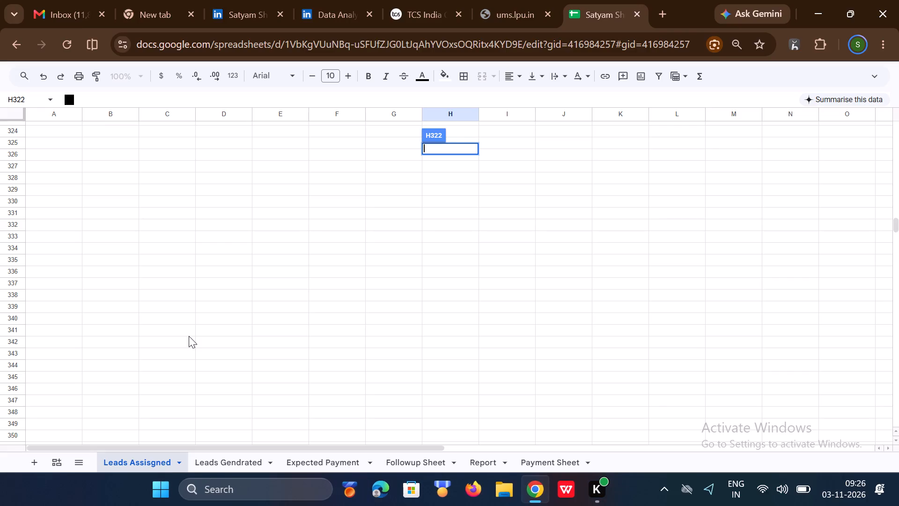
# Enter "4th year" as the new lead's year of study in cell H322.
pyautogui.scroll(2, 227, 384)
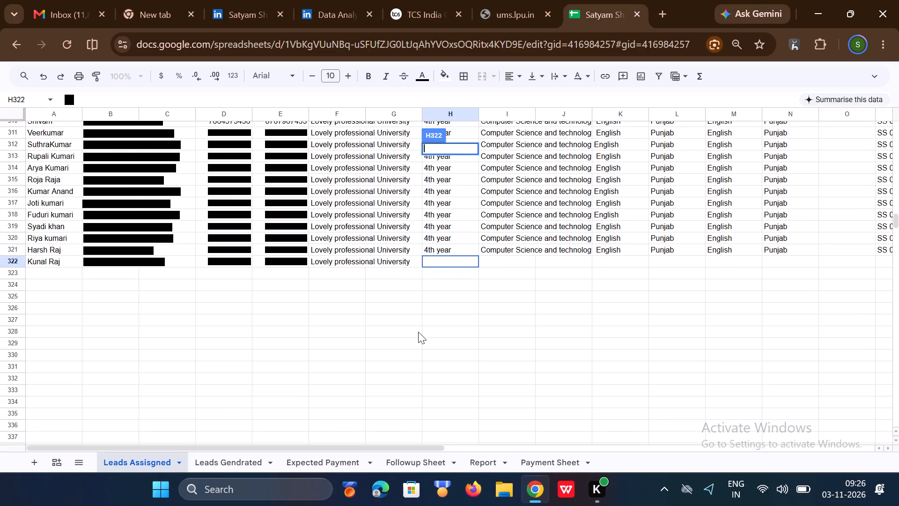
pyautogui.doubleClick(438, 260)
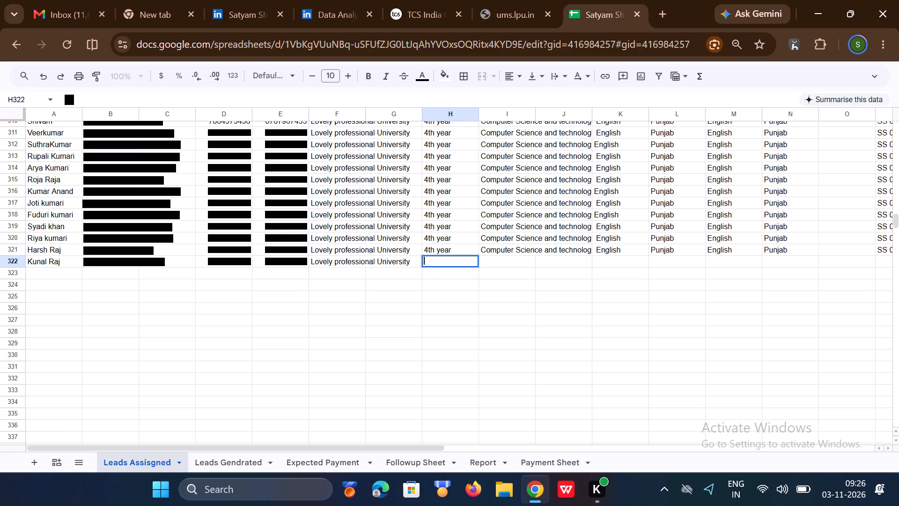
pyautogui.hotkey('shift', '$')
pyautogui.press('BackSpace')
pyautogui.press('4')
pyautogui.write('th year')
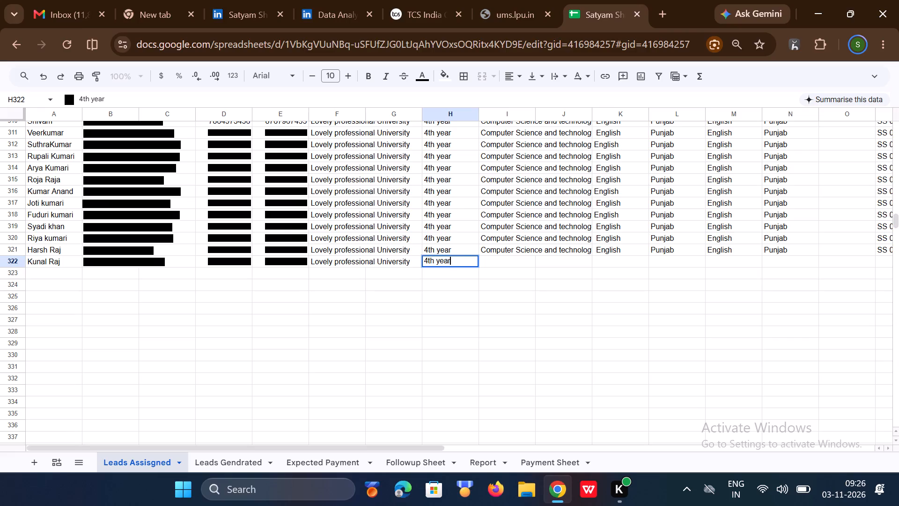
# Enter "Computer Science and technology" as the new lead's field of study in cell I322.
pyautogui.doubleClick(494, 264)
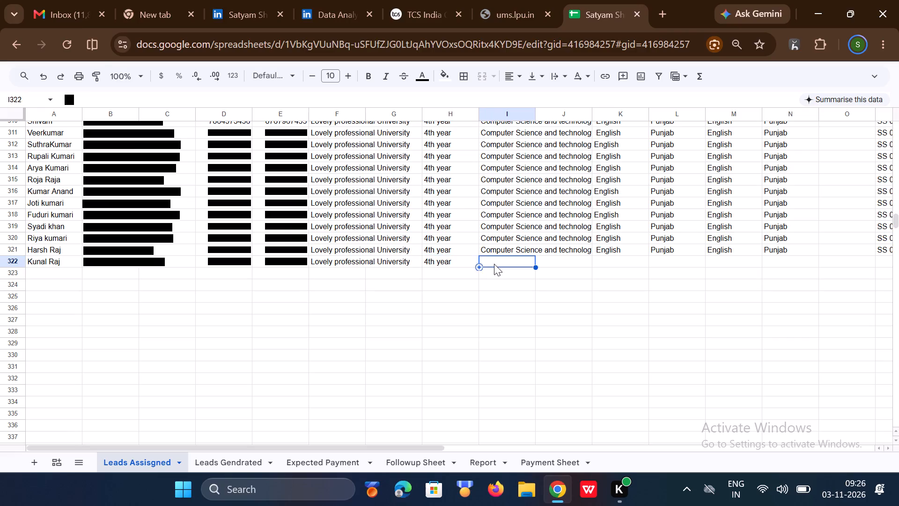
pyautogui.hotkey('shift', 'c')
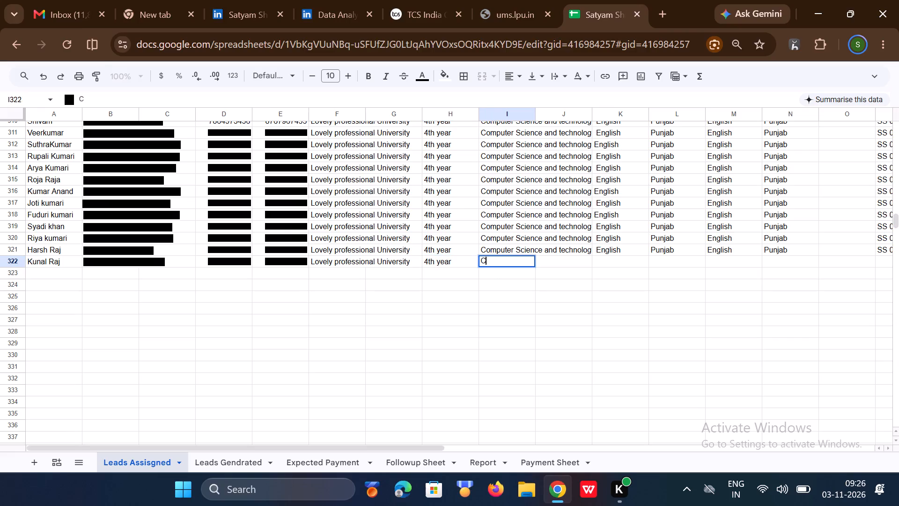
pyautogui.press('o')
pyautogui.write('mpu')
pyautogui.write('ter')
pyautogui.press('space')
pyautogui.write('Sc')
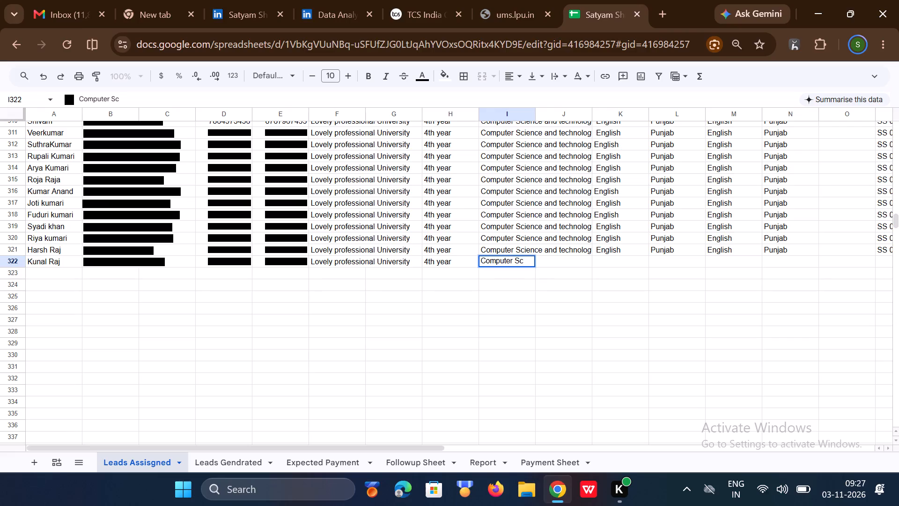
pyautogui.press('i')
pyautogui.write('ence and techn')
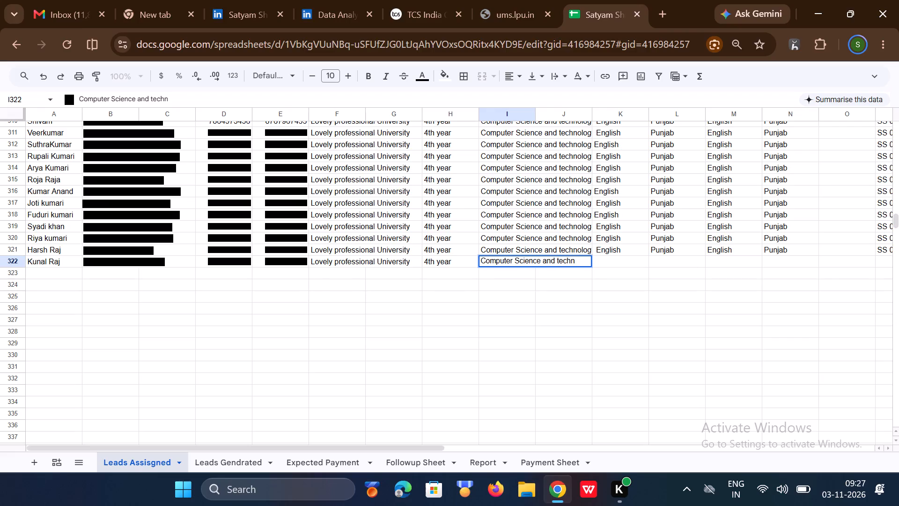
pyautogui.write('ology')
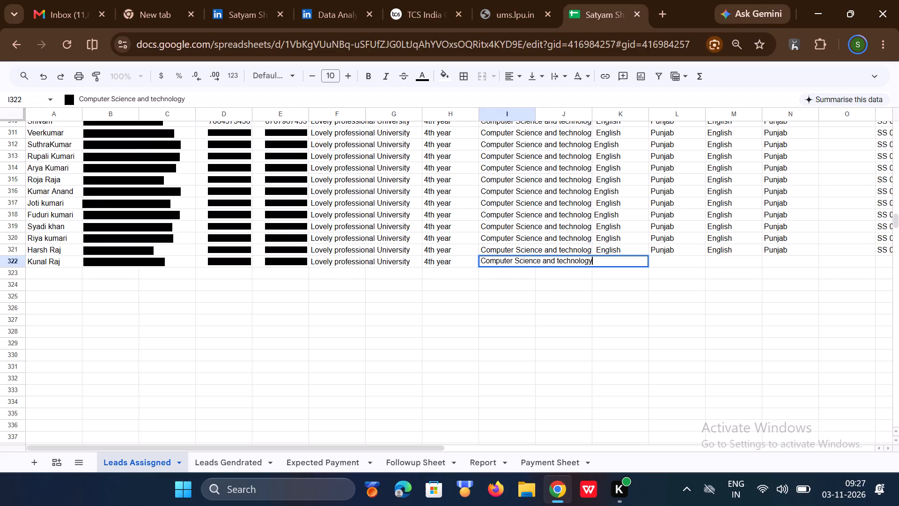
pyautogui.click(521, 290)
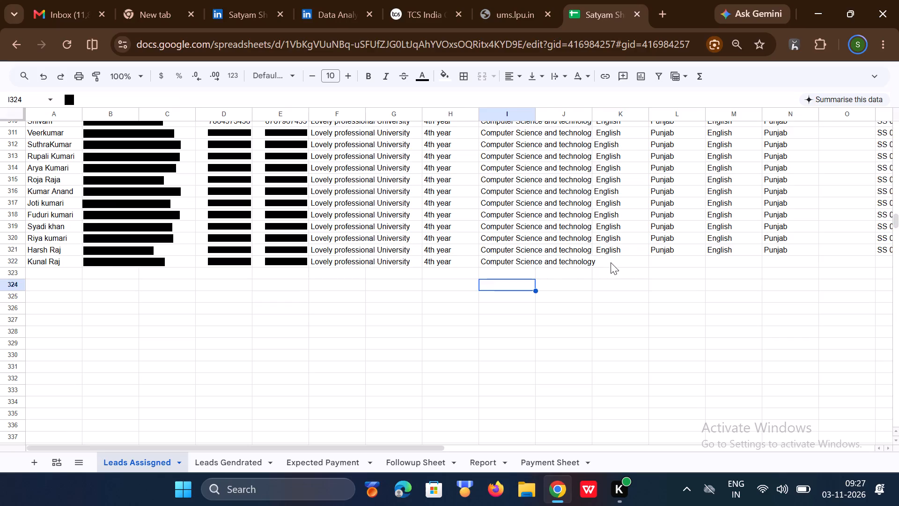
# Enter "English" with a leading space in cell K322 of the new lead's row.
pyautogui.doubleClick(611, 262)
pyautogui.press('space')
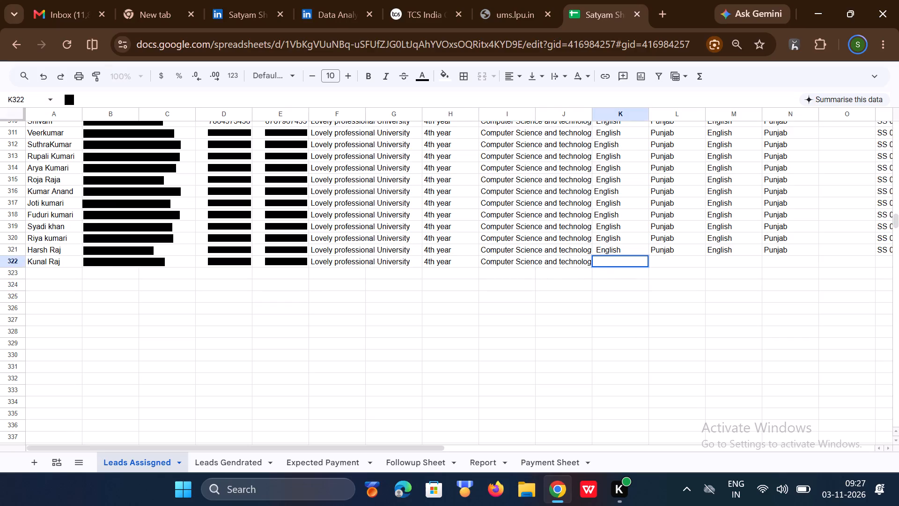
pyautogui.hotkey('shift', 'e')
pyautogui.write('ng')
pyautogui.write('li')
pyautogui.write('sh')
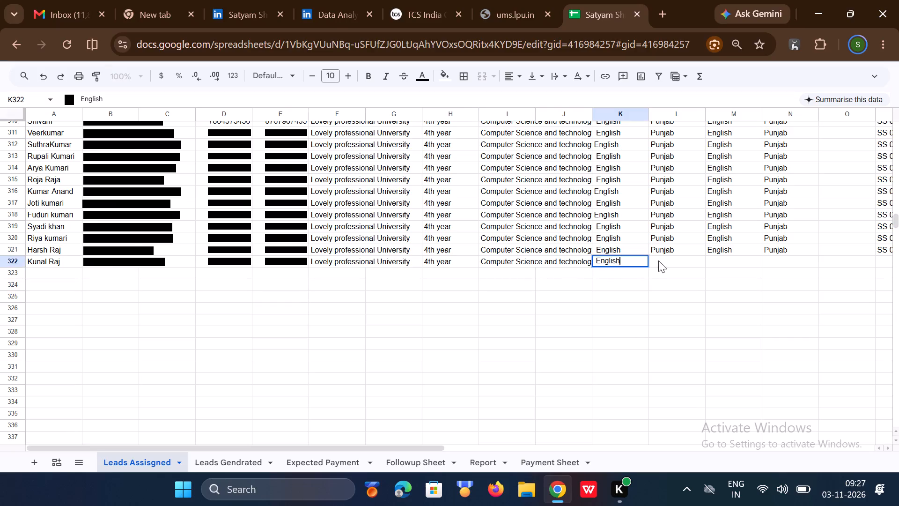
# Enter "Punjab" in cell L322 of the new lead's row.
pyautogui.doubleClick(660, 260)
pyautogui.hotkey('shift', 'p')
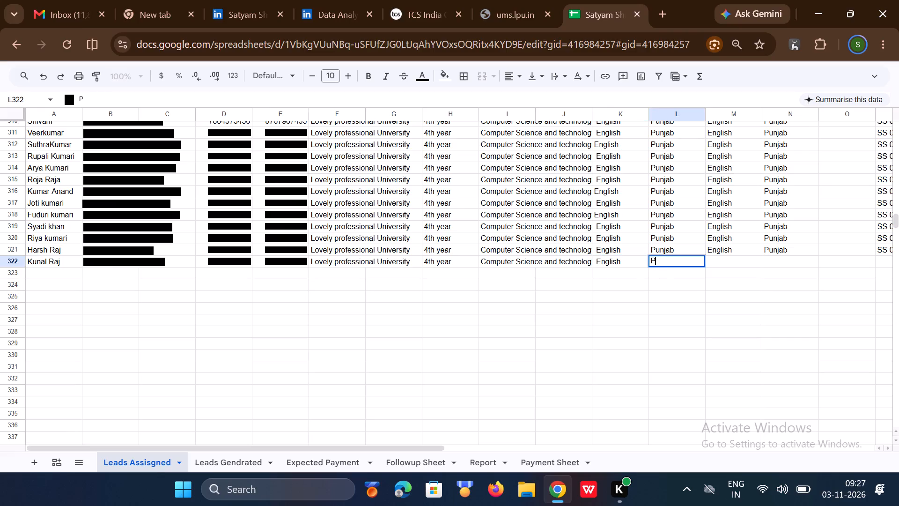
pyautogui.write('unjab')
# Enter "English" in cell M322 of the new lead's row.
pyautogui.doubleClick(729, 260)
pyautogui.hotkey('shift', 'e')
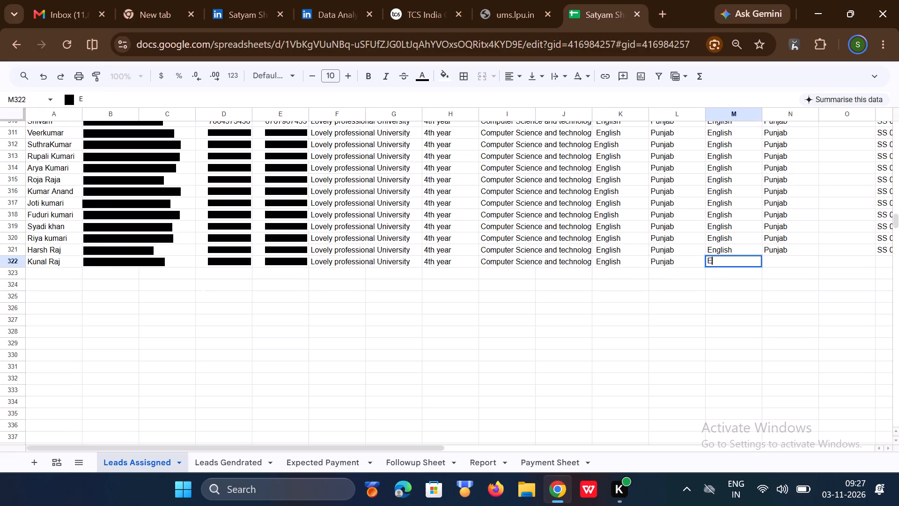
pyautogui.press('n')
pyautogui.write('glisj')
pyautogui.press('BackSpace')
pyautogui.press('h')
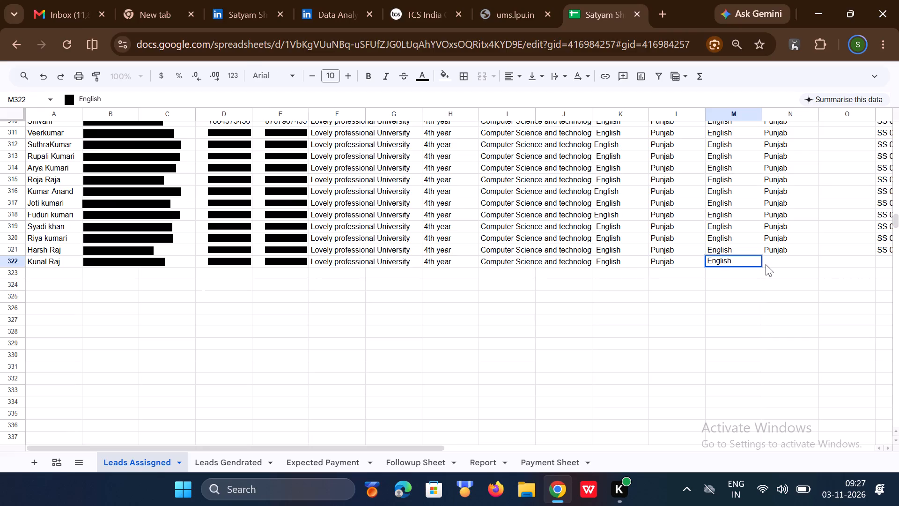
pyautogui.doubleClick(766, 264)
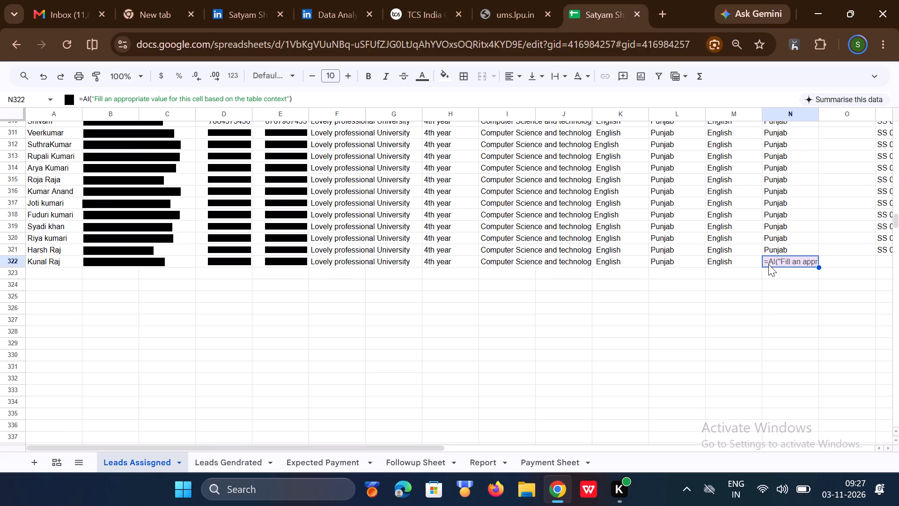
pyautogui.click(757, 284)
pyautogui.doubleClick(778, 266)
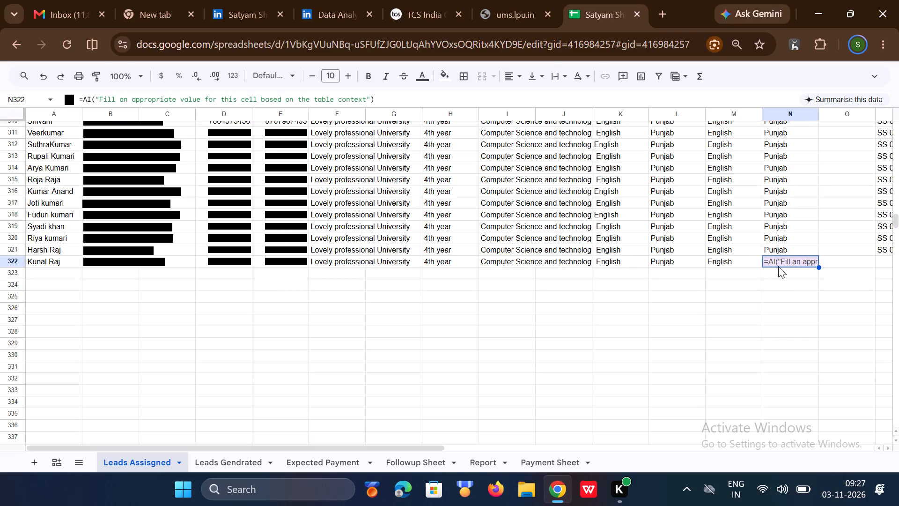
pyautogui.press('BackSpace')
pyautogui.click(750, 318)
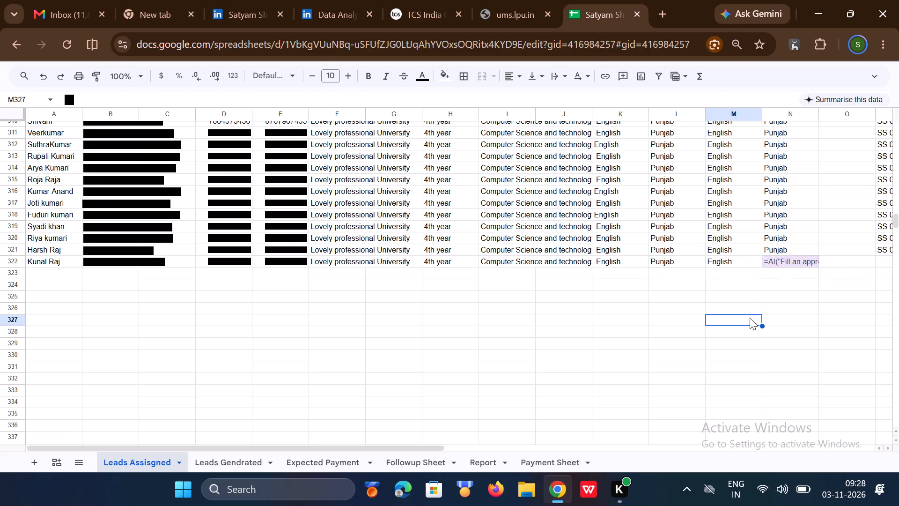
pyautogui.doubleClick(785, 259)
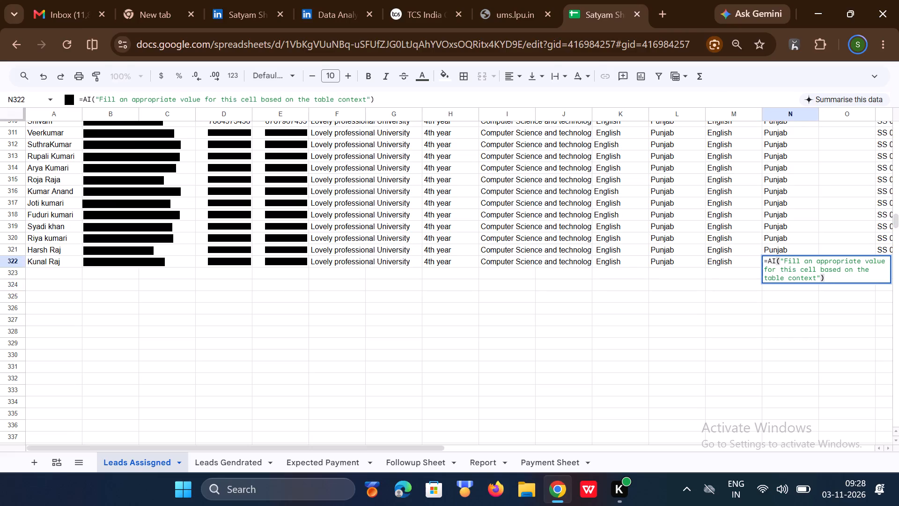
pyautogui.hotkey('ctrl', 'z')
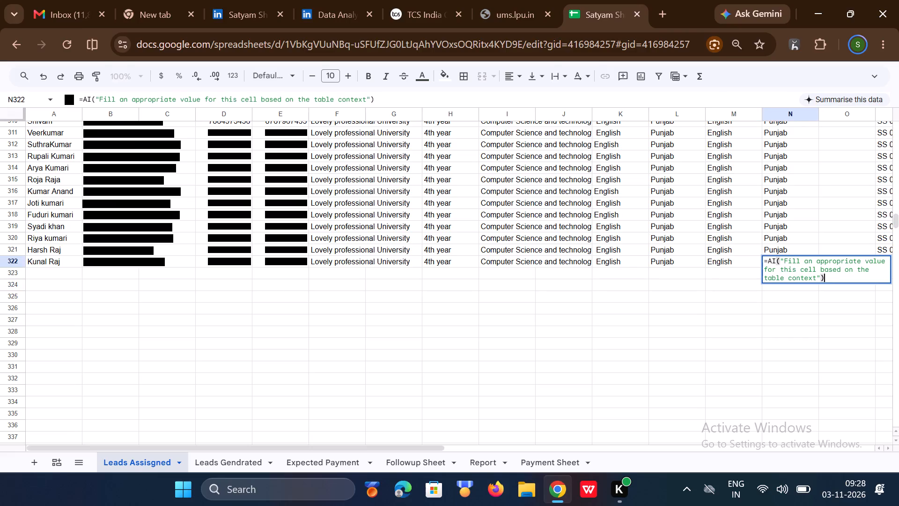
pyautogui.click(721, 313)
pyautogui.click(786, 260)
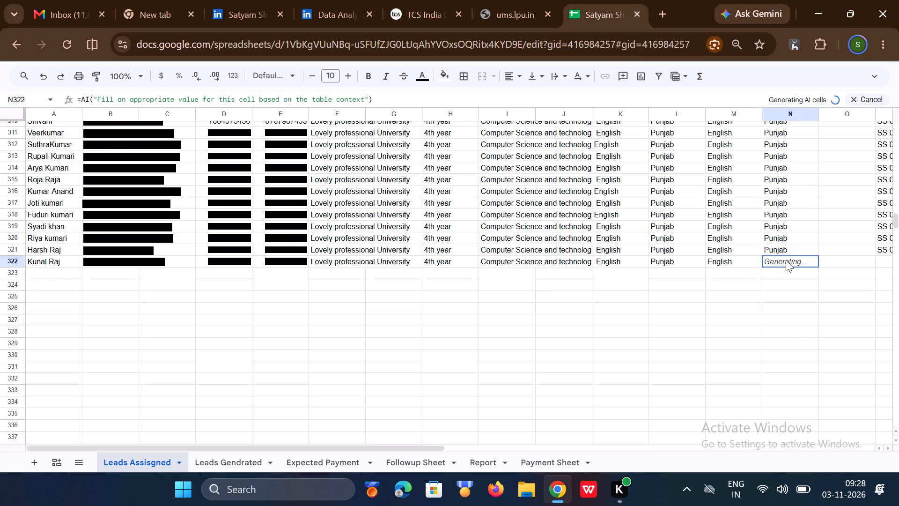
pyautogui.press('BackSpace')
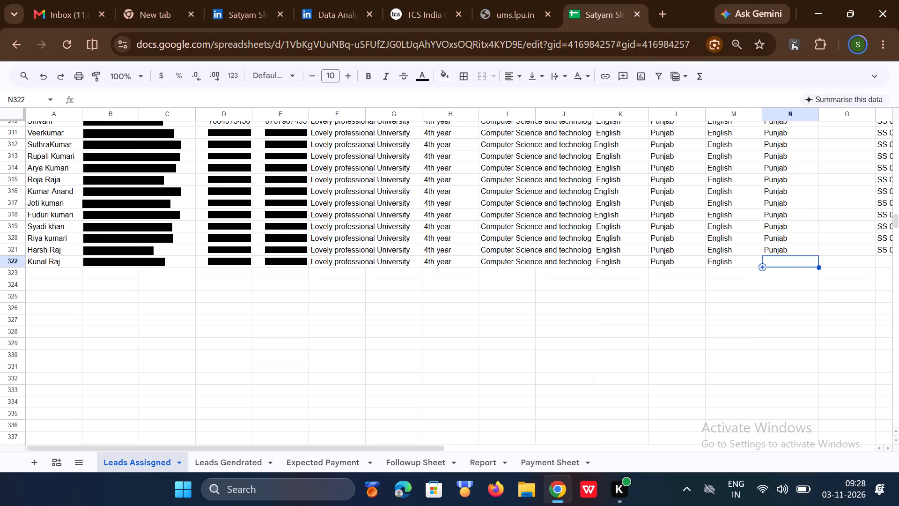
# Enter "Punjab" in cell N322 of the new lead's row.
pyautogui.click(784, 264)
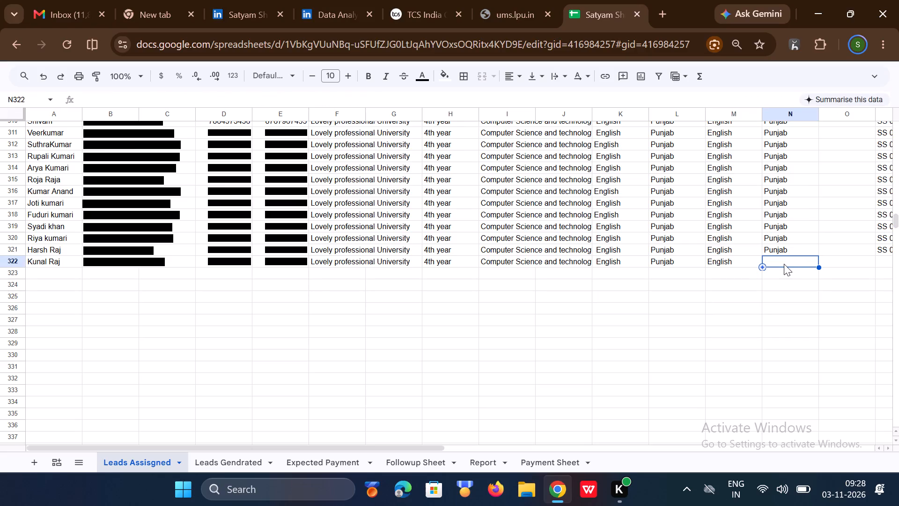
pyautogui.doubleClick(777, 258)
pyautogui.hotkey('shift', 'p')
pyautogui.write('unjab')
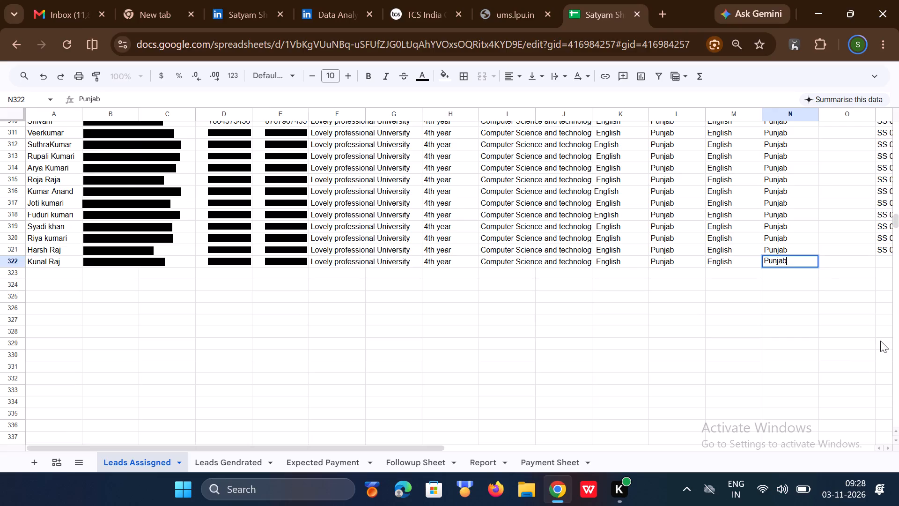
pyautogui.click(869, 298)
# Enter the code "SS 010" in cell P322 of the new lead's row, matching the rows above.
pyautogui.doubleClick(882, 261)
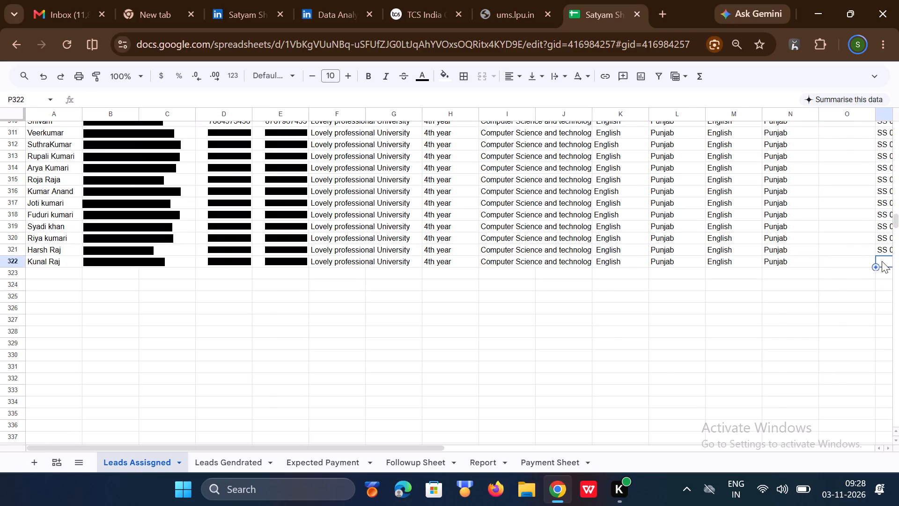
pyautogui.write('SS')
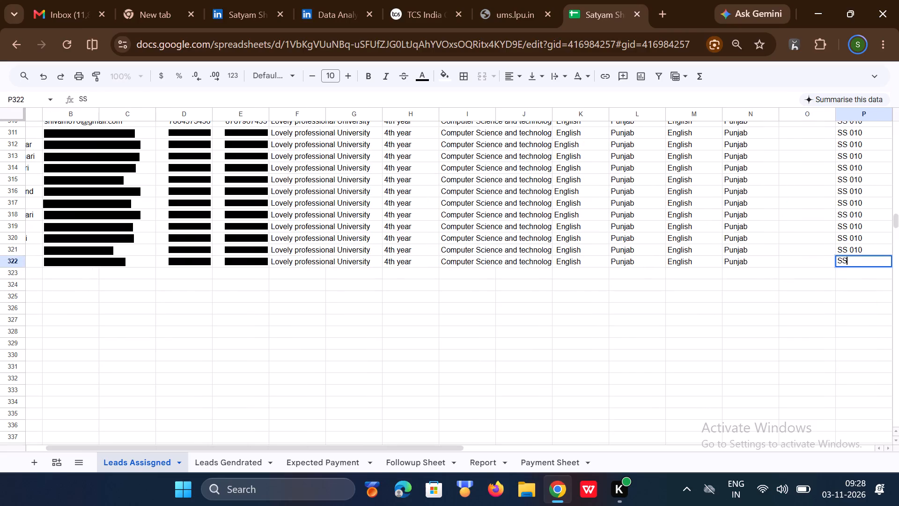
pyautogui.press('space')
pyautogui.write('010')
# Enter "Intrested" in cell Q322 of the new lead's row, matching the rows above.
pyautogui.click(855, 315)
pyautogui.hscroll(-2, 855, 315)
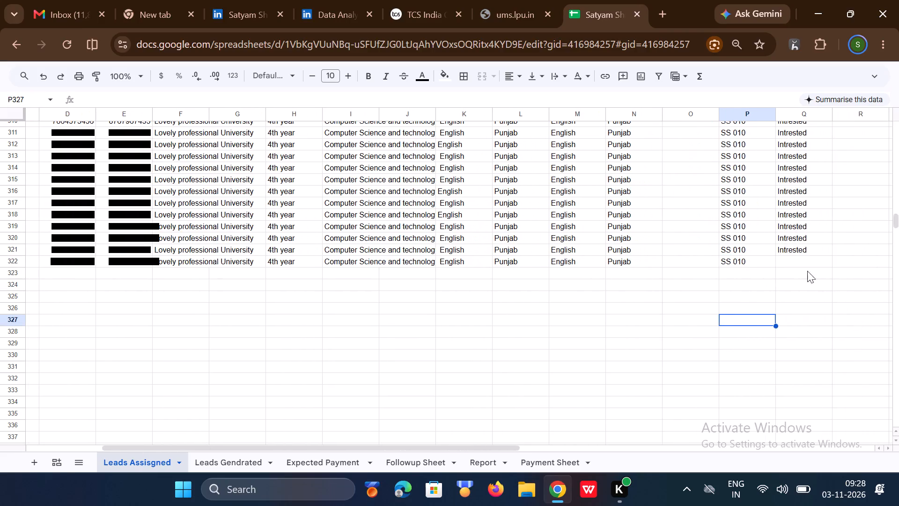
pyautogui.doubleClick(792, 262)
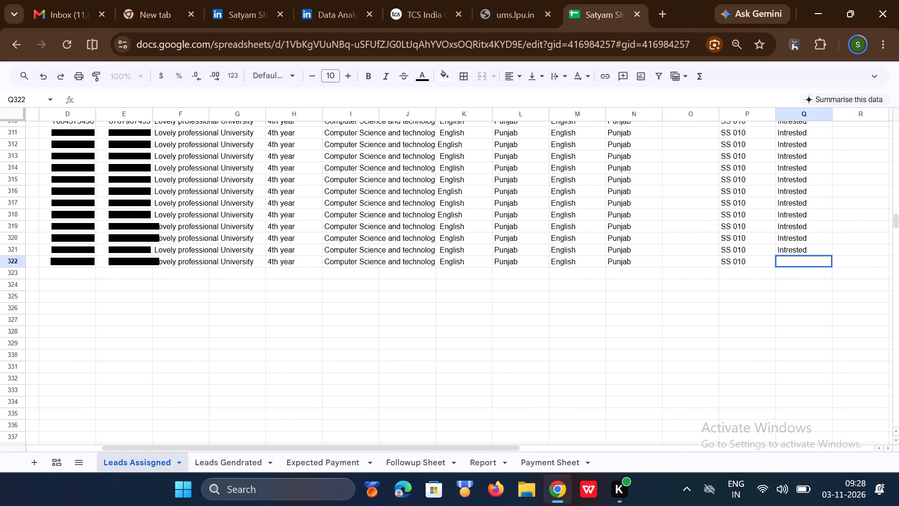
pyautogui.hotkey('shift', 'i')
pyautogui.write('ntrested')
pyautogui.click(796, 296)
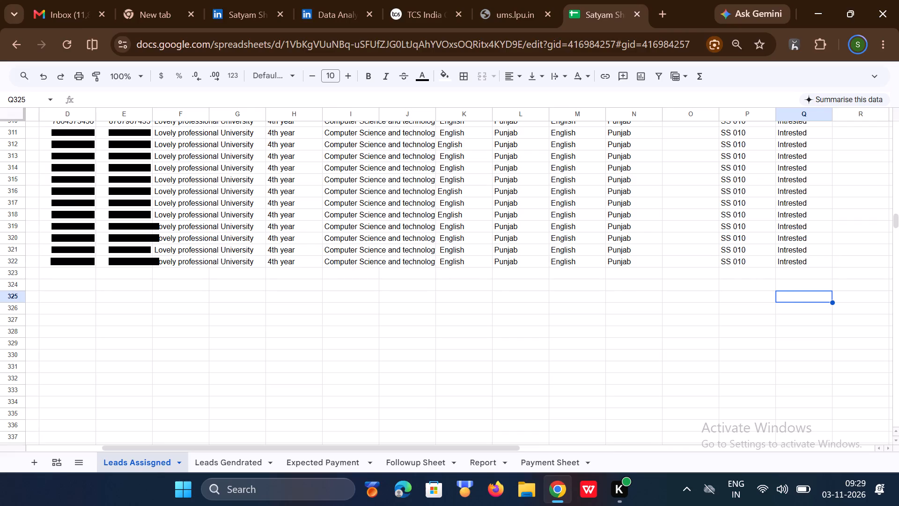
# Start another lead's row by entering the student's name in cell A323.
pyautogui.hscroll(-1, 408, 302)
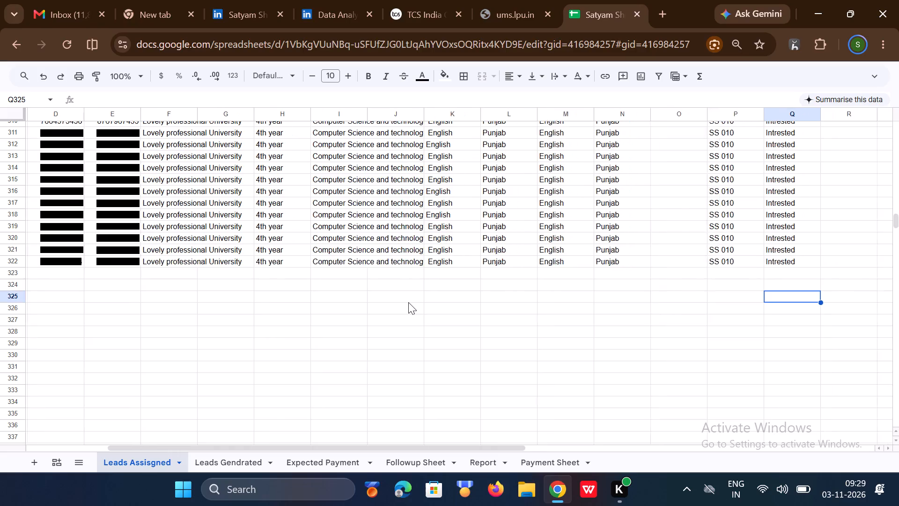
pyautogui.hscroll(-1, 408, 302)
pyautogui.hscroll(9, 383, 299)
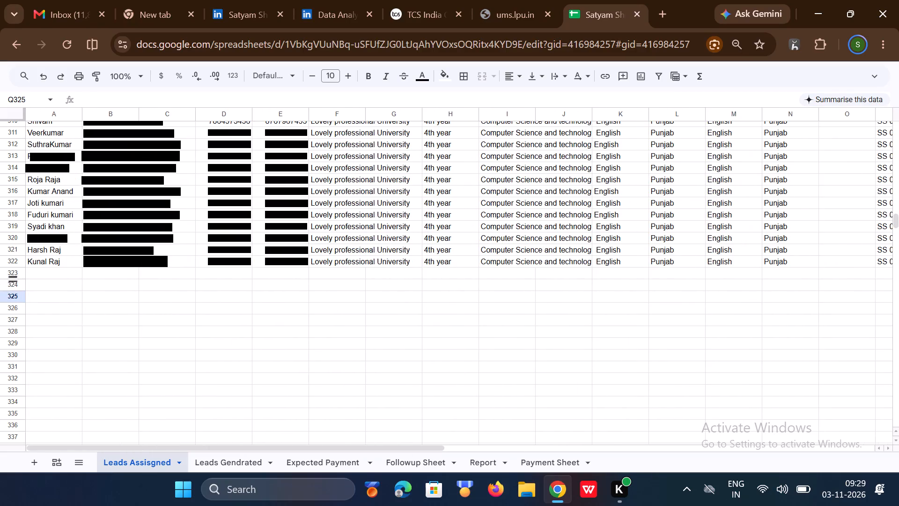
pyautogui.doubleClick(44, 273)
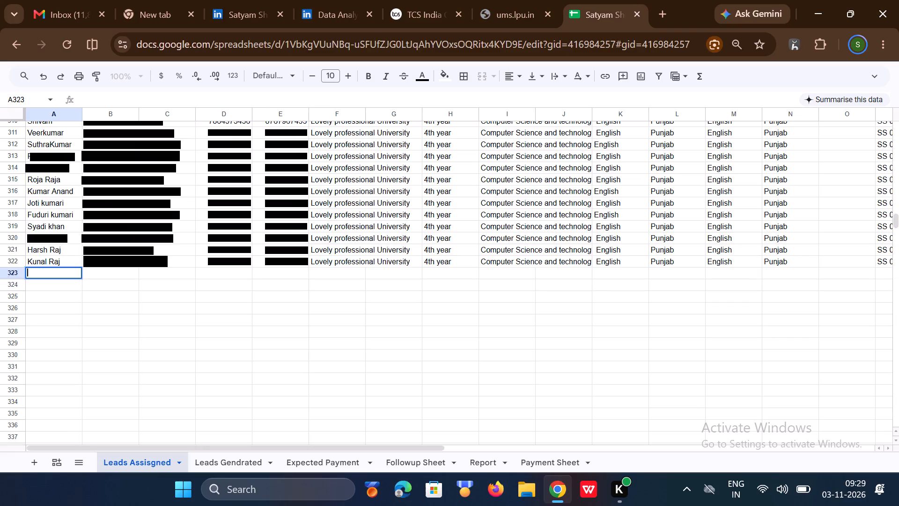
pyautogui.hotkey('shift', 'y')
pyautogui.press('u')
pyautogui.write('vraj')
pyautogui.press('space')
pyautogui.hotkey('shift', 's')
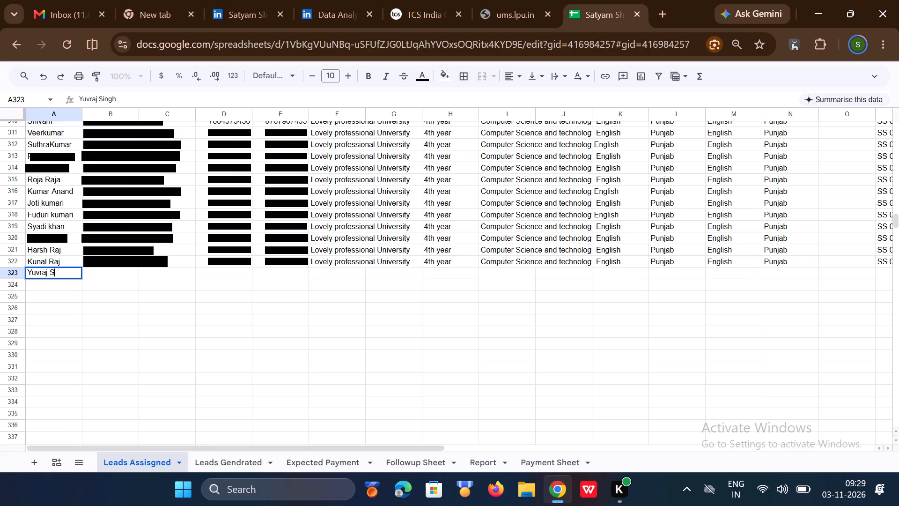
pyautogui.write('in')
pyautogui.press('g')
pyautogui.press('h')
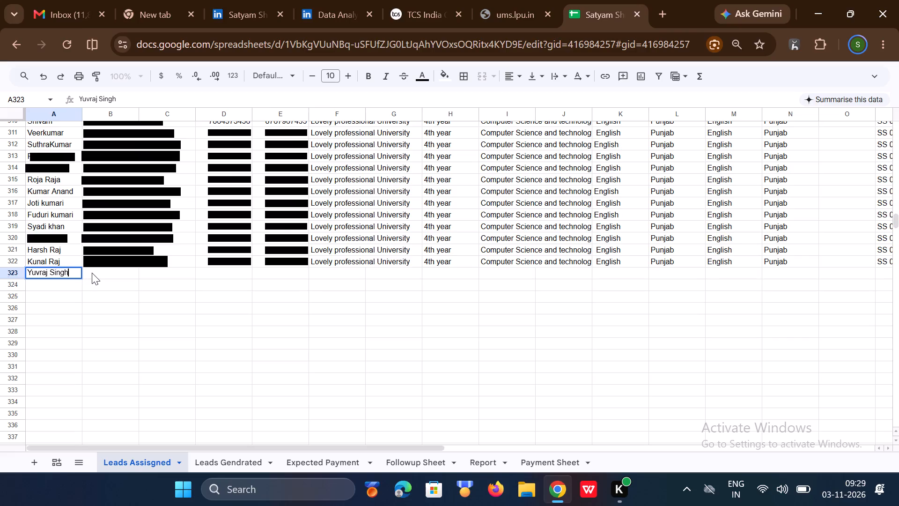
# Enter the new lead's e-mail address in cell B323.
pyautogui.doubleClick(93, 273)
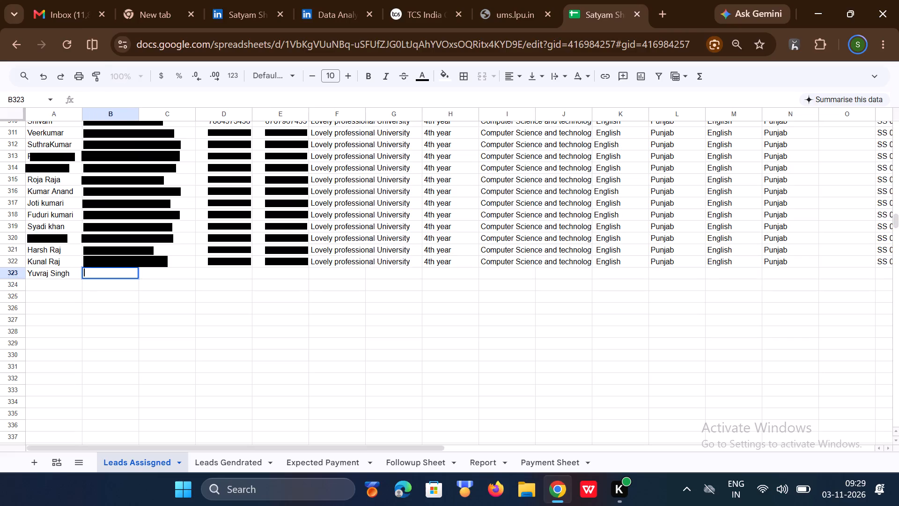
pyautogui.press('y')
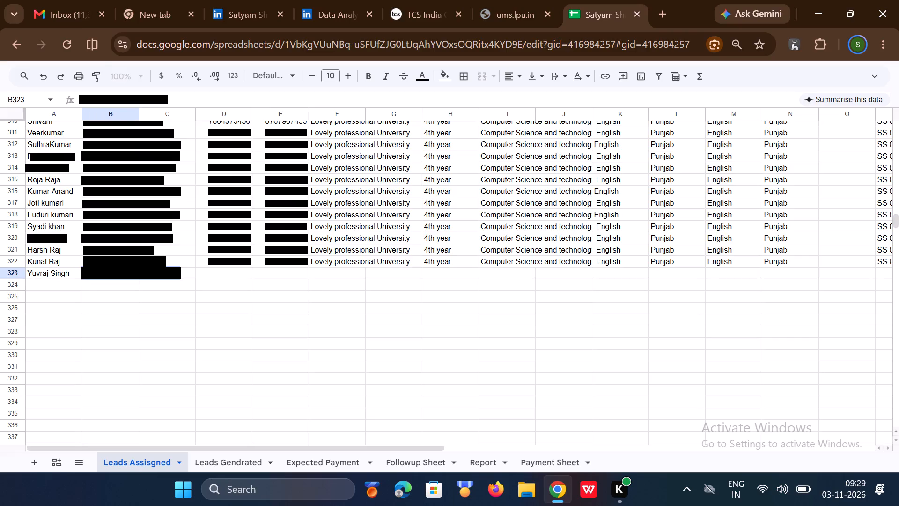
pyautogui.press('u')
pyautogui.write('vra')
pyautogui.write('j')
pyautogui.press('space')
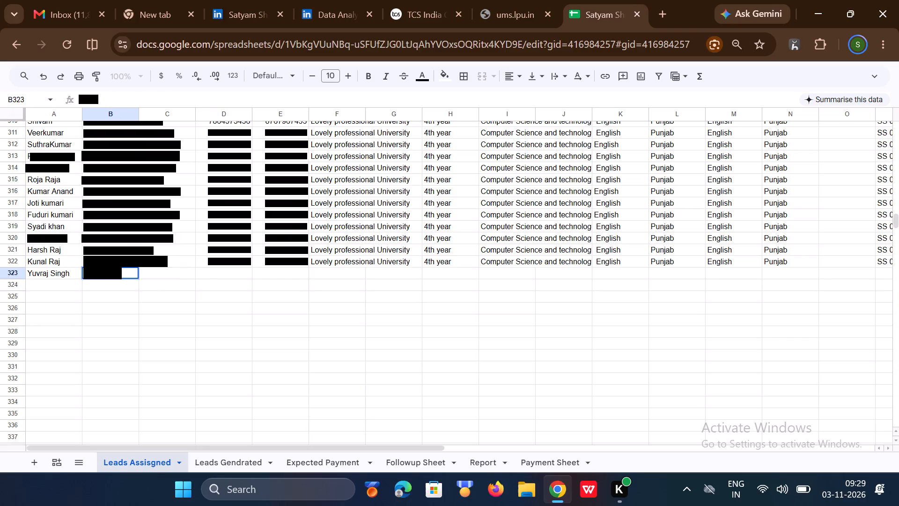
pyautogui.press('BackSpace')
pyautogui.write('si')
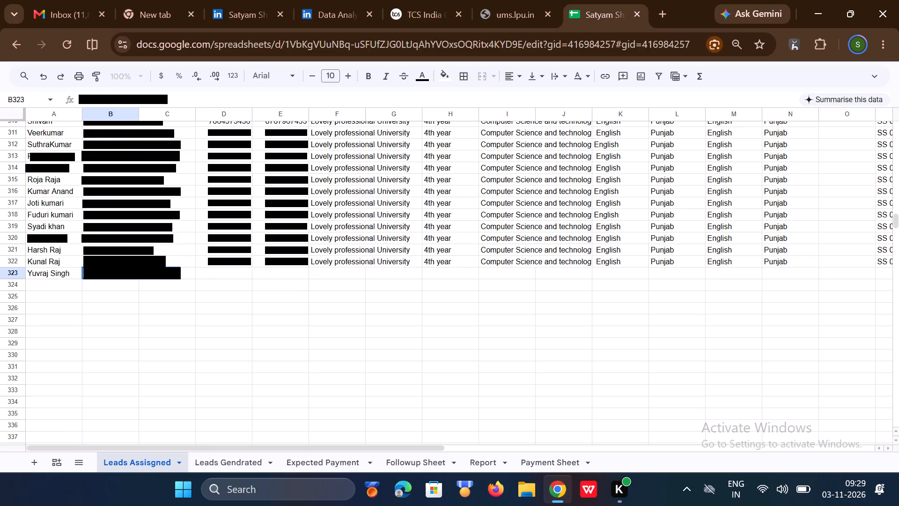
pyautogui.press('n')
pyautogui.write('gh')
pyautogui.click(200, 270)
# Correct the e-mail address in cell B323 by replacing and deleting wrong characters within it.
pyautogui.doubleClick(214, 271)
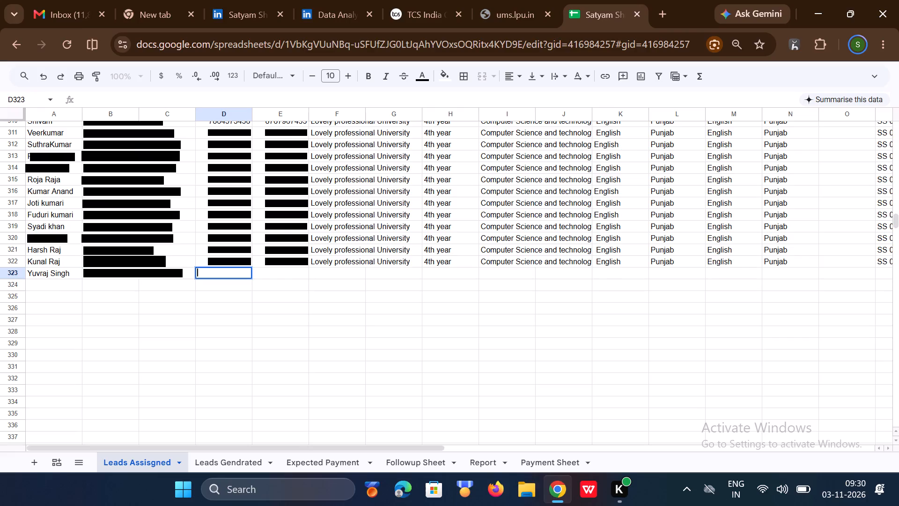
pyautogui.doubleClick(130, 265)
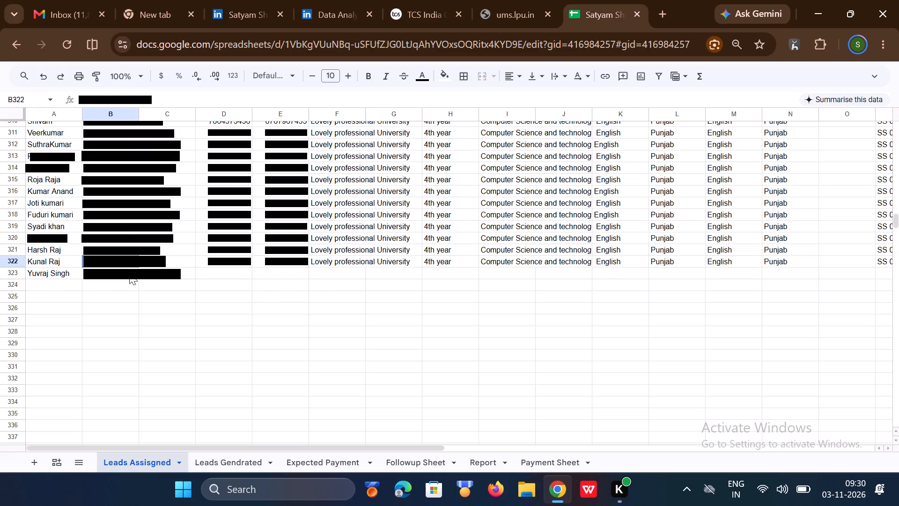
pyautogui.doubleClick(129, 273)
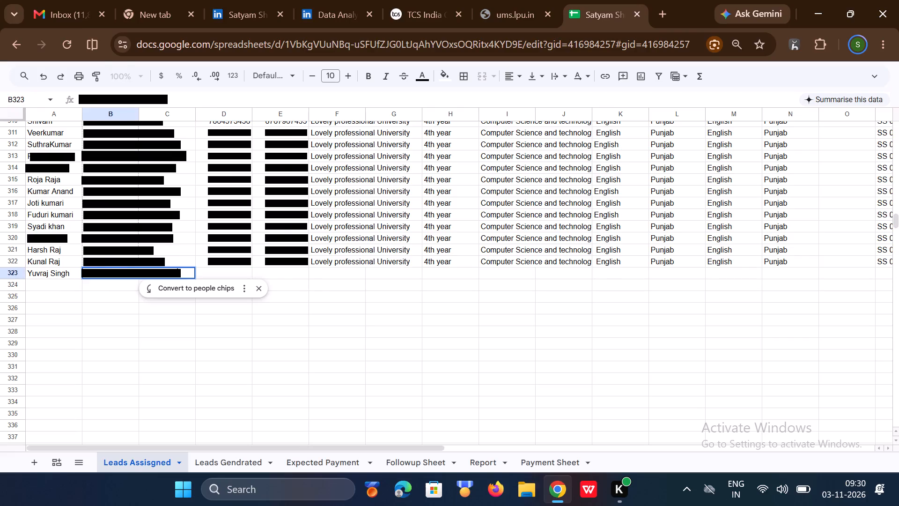
pyautogui.rightClick(129, 273)
pyautogui.click(122, 286)
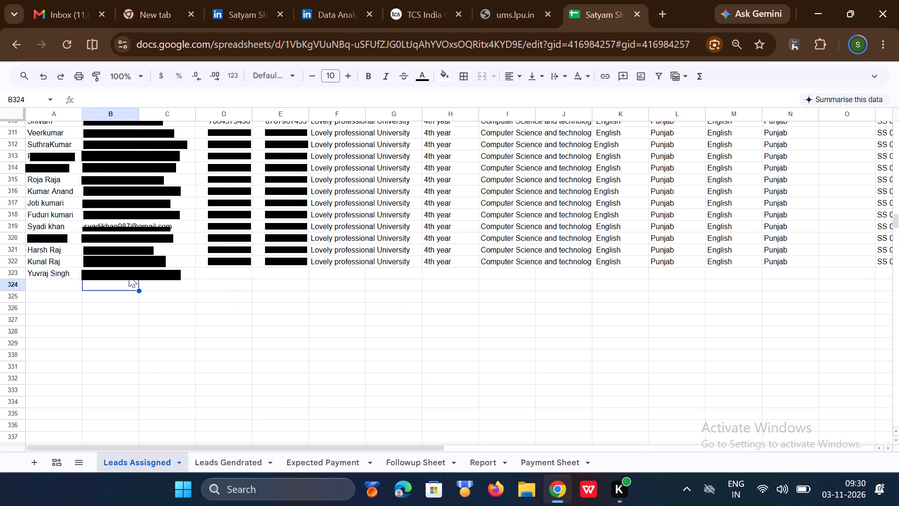
pyautogui.doubleClick(129, 271)
pyautogui.click(125, 272)
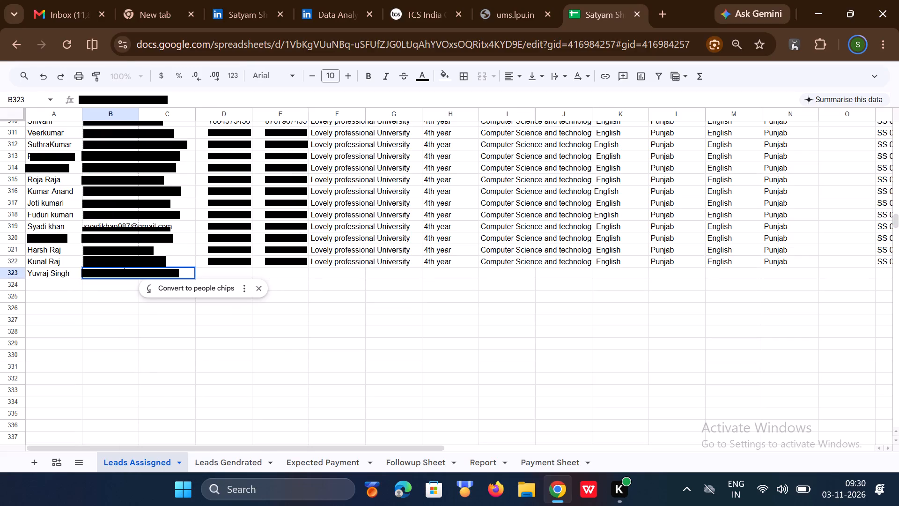
pyautogui.press('BackSpace')
pyautogui.press('BackSpace')
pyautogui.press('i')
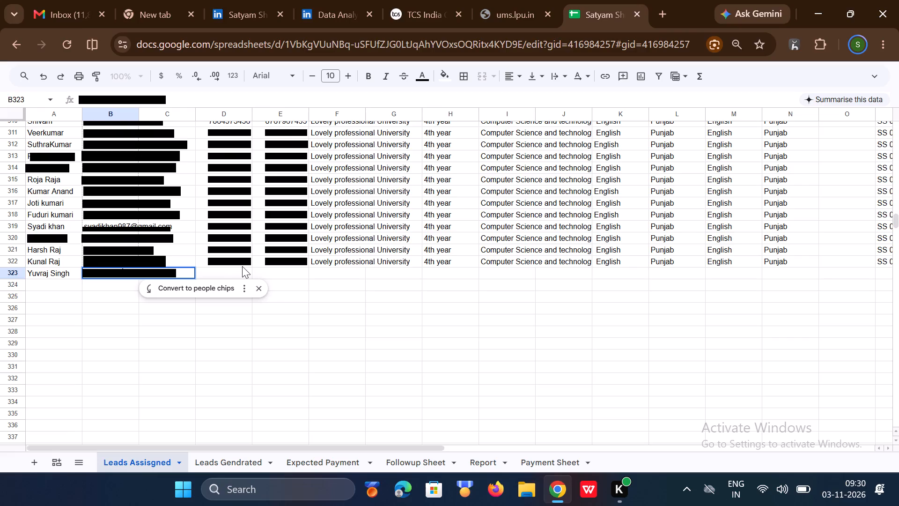
pyautogui.click(127, 273)
pyautogui.press('BackSpace')
pyautogui.press('BackSpace')
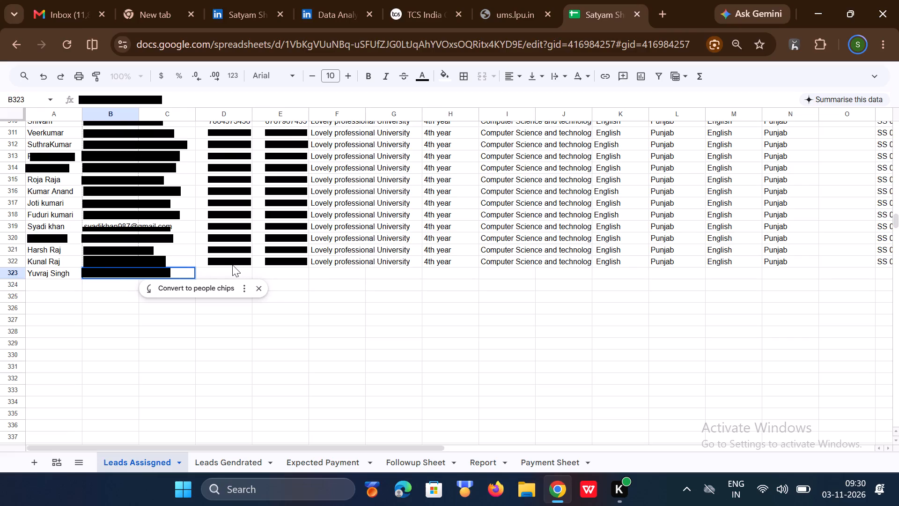
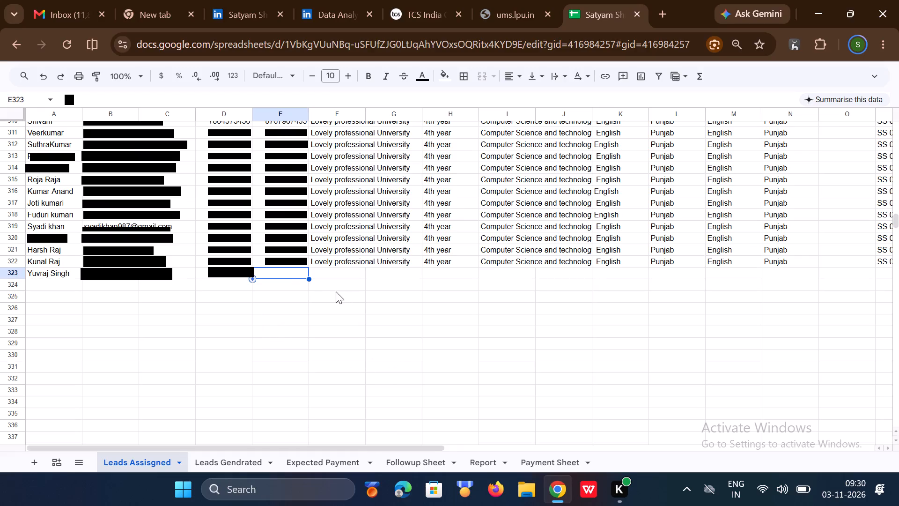
# Open the empty cell E323 in the new lead's row for editing.
pyautogui.doubleClick(281, 278)
pyautogui.doubleClick(281, 274)
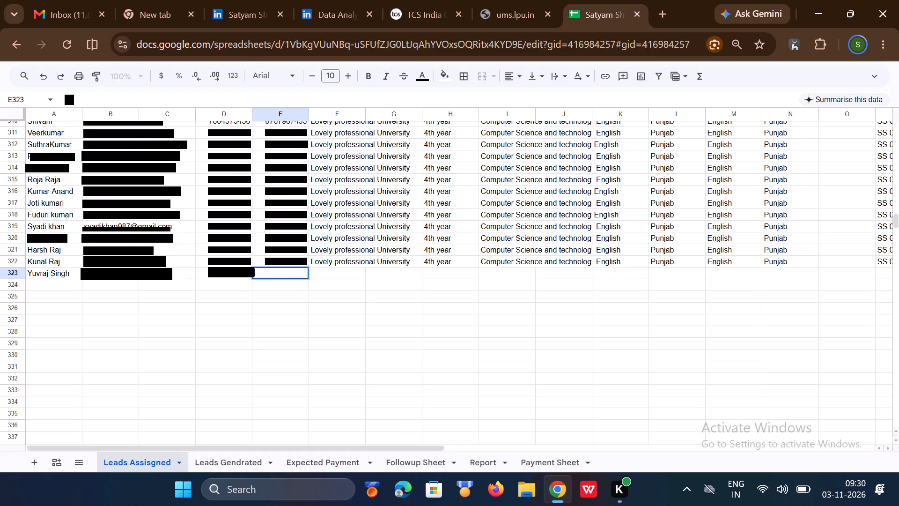
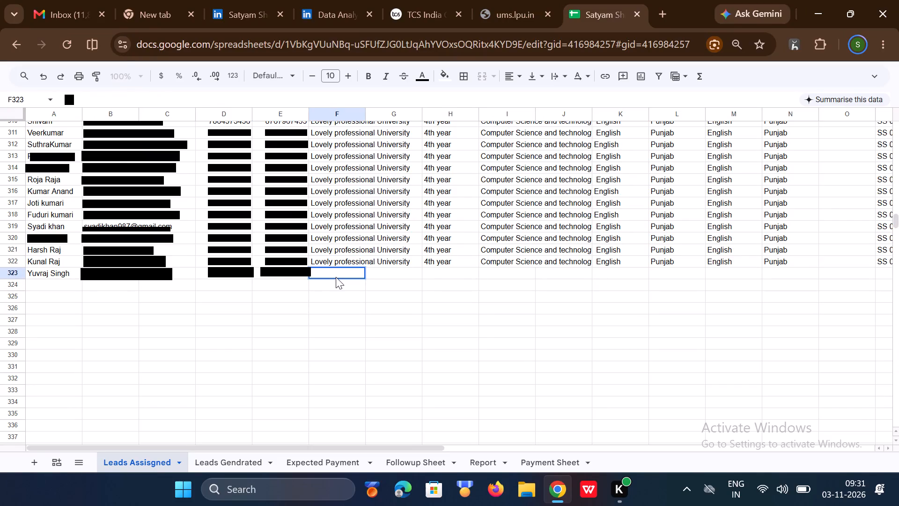
# Enter "Lovely professional University" in cell F323 of the new lead's row.
pyautogui.hotkey('shift', 'l')
pyautogui.press('o')
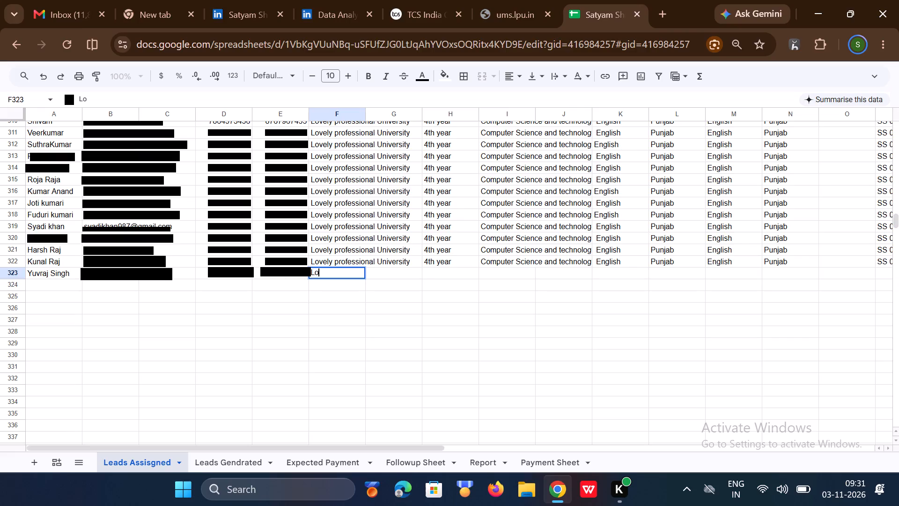
pyautogui.write('ve')
pyautogui.write('ly pro')
pyautogui.write('fess')
pyautogui.write('ional')
pyautogui.press('space')
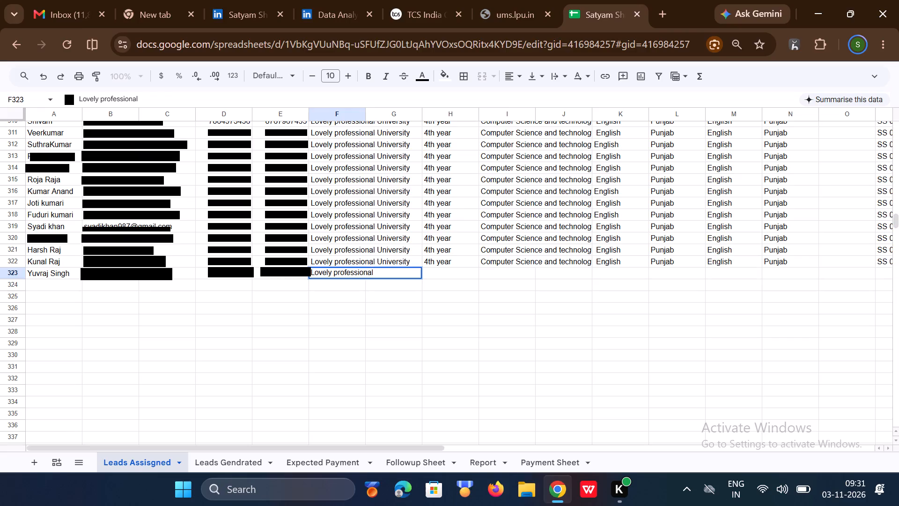
pyautogui.hotkey('shift', 'u')
pyautogui.write('ni')
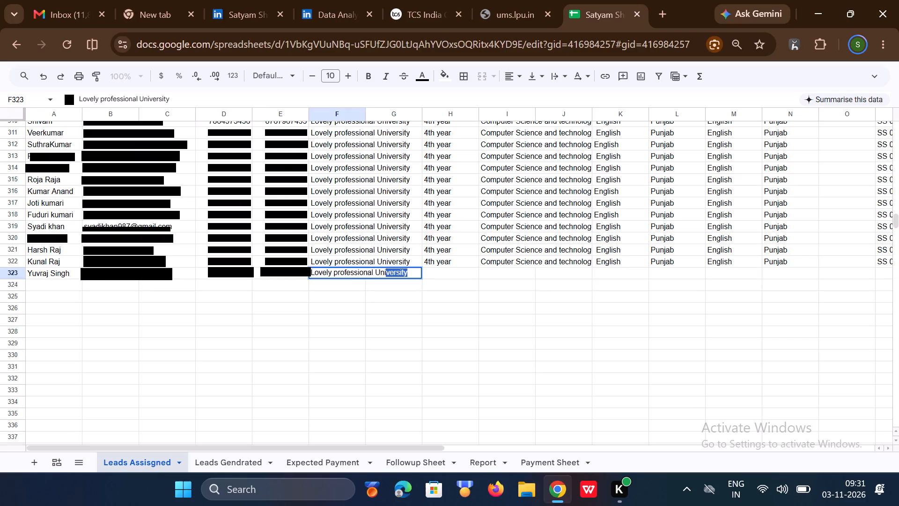
pyautogui.write('ver')
pyautogui.write('sity')
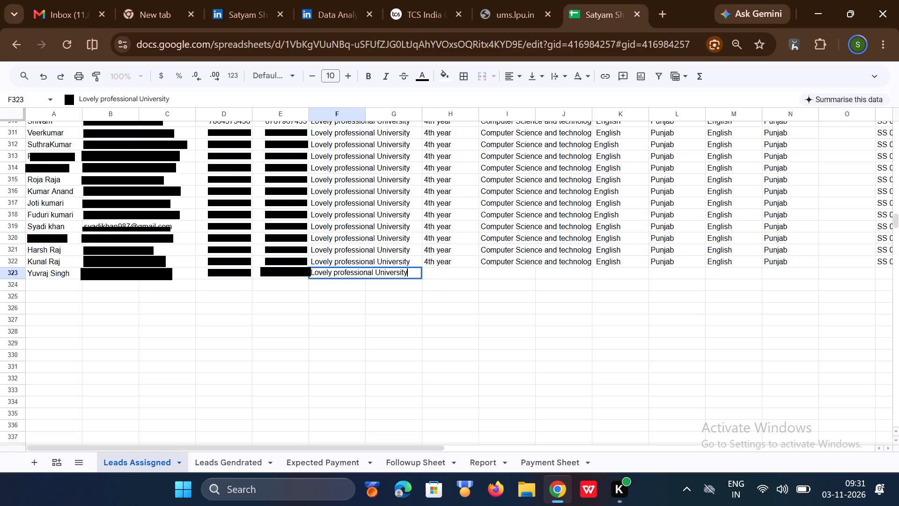
# Enter "4th year" as the study year in cell H323 of the new lead's row.
pyautogui.doubleClick(436, 275)
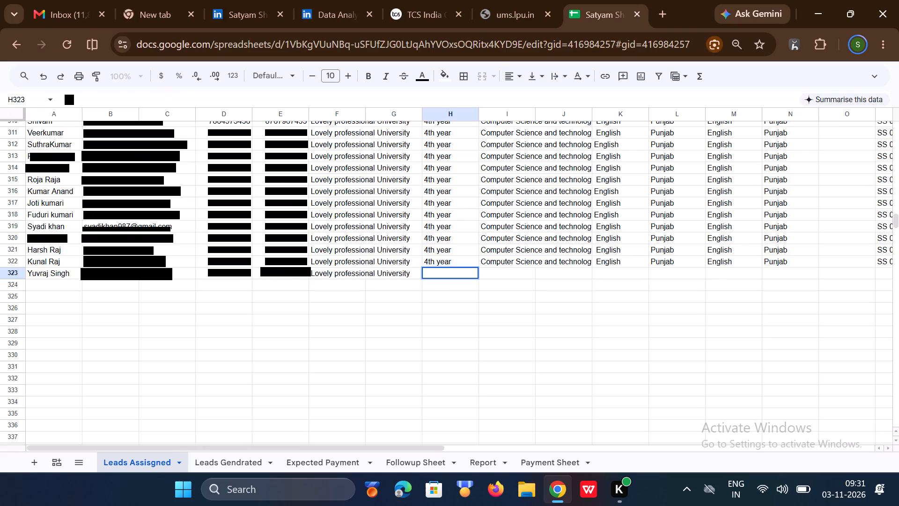
pyautogui.click(436, 275)
pyautogui.click(436, 275)
pyautogui.hotkey('shift', '$')
pyautogui.press('BackSpace')
pyautogui.write('4th')
pyautogui.press('space')
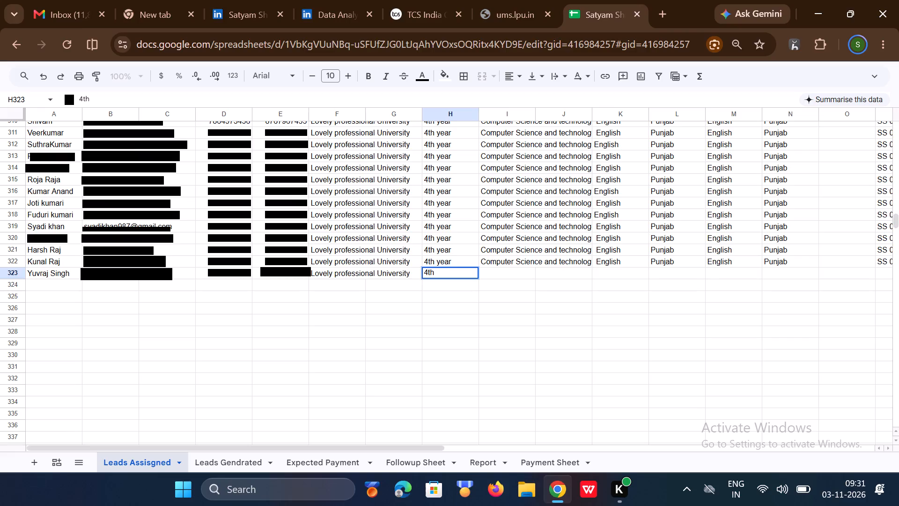
pyautogui.write('year')
# Open the empty cell I323 in the new lead's row for editing.
pyautogui.doubleClick(499, 273)
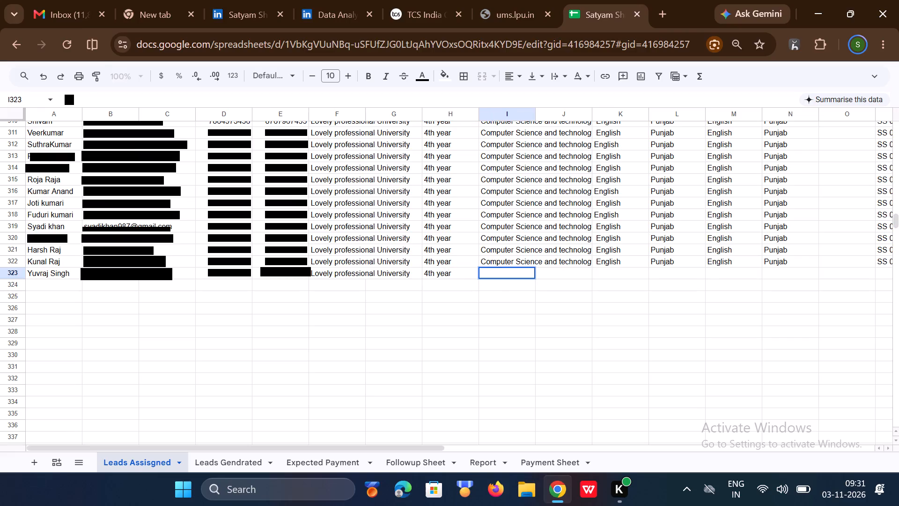
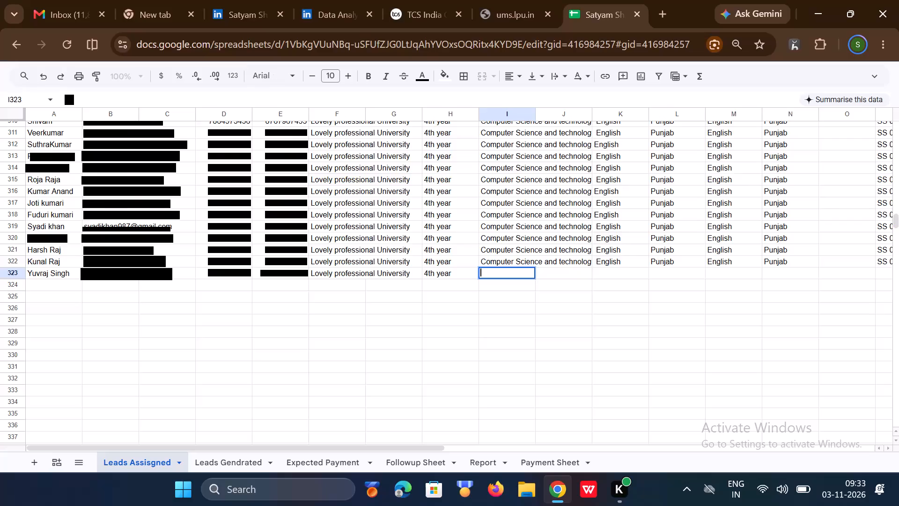
# Enter "Computer Science and technology" as the field of study in cell I323 of the new lead's row.
pyautogui.hotkey('shift', 'c')
pyautogui.write('omputer')
pyautogui.press('space')
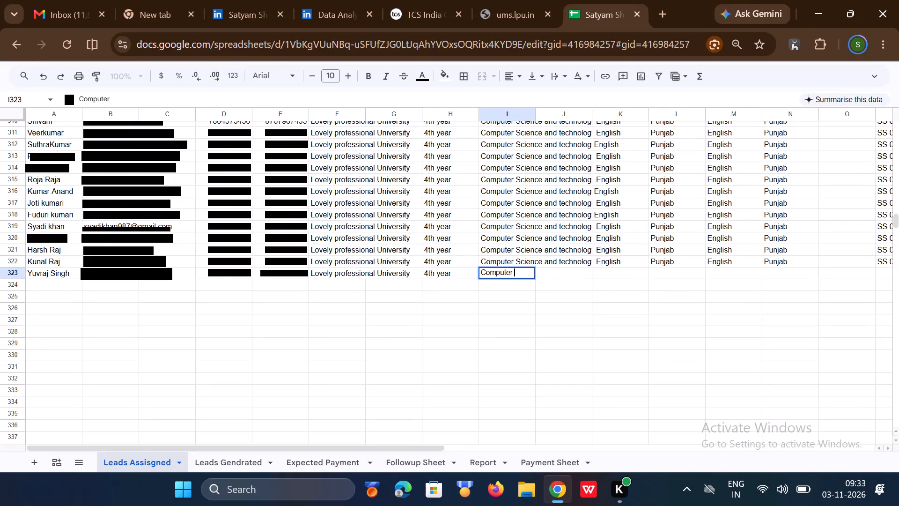
pyautogui.hotkey('shift', 's')
pyautogui.press('c')
pyautogui.press('i')
pyautogui.press('e')
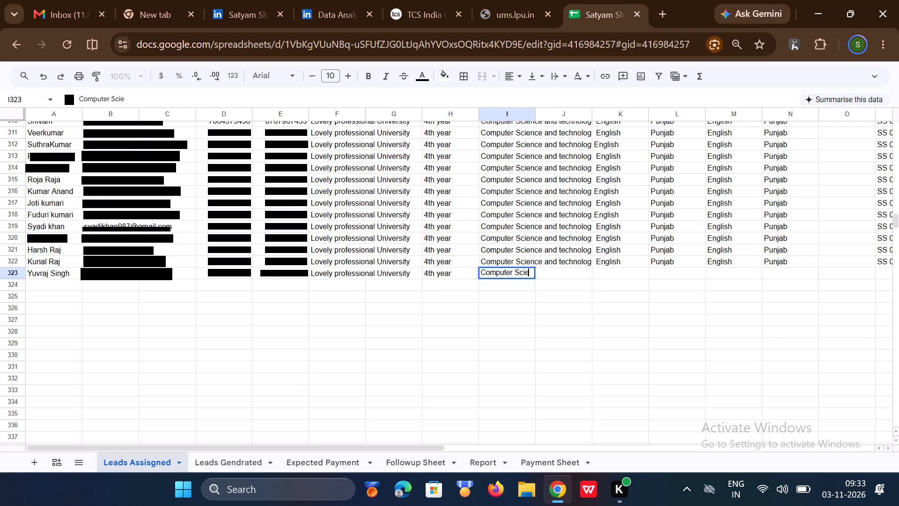
pyautogui.write('nce and')
pyautogui.press('space')
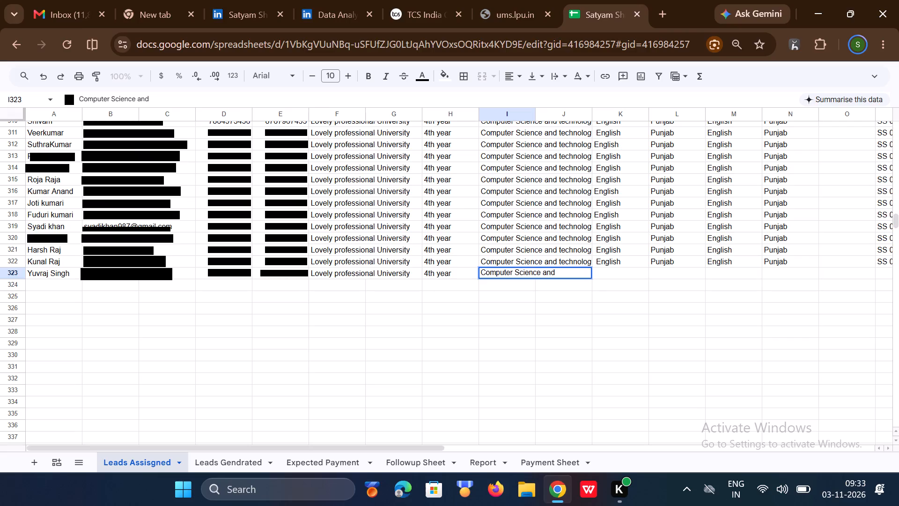
pyautogui.press('t')
pyautogui.write('ech')
pyautogui.write('nolo')
pyautogui.write('gy')
pyautogui.click(525, 284)
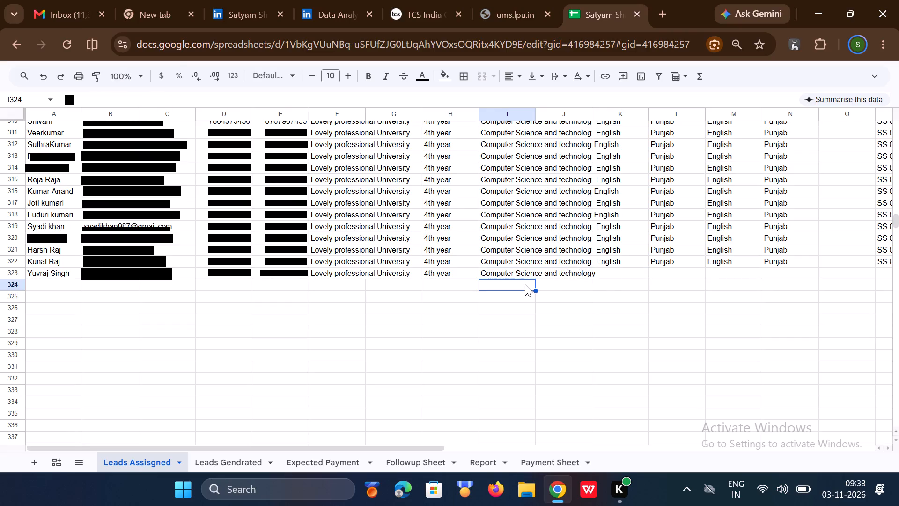
# Enter "English" with a leading space in cell K323 of the new lead's row.
pyautogui.doubleClick(611, 275)
pyautogui.press('space')
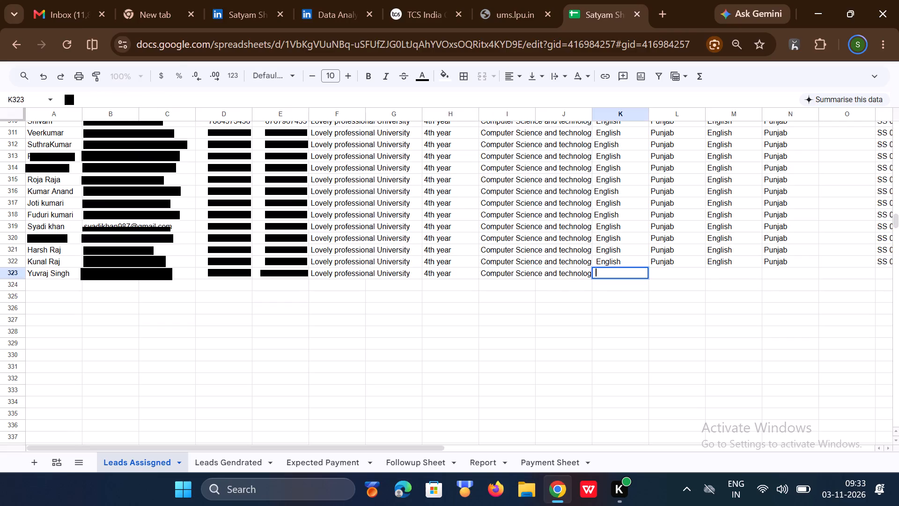
pyautogui.hotkey('shift', 'e')
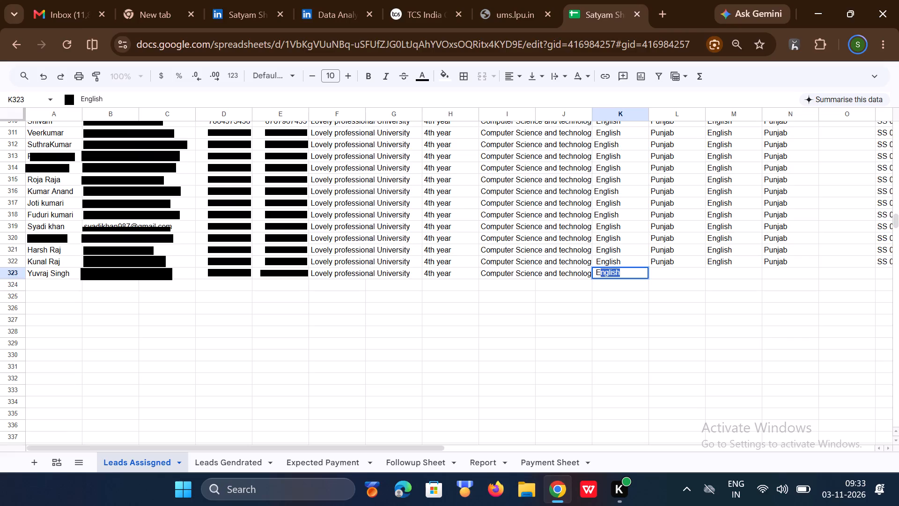
pyautogui.write('ng')
pyautogui.press('l')
pyautogui.press('i')
pyautogui.write('sh')
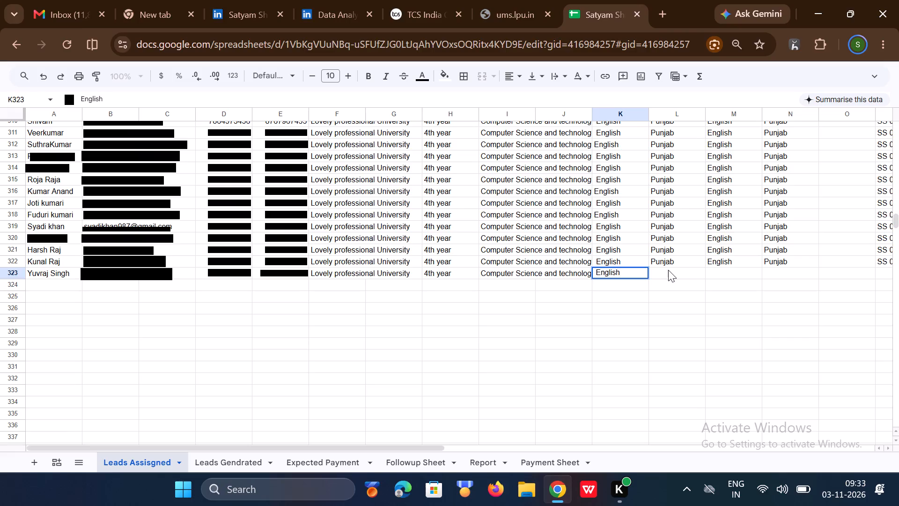
# Enter "Punjab" as the state in cell L323 of the new lead's row.
pyautogui.doubleClick(668, 270)
pyautogui.hotkey('shift', 'p')
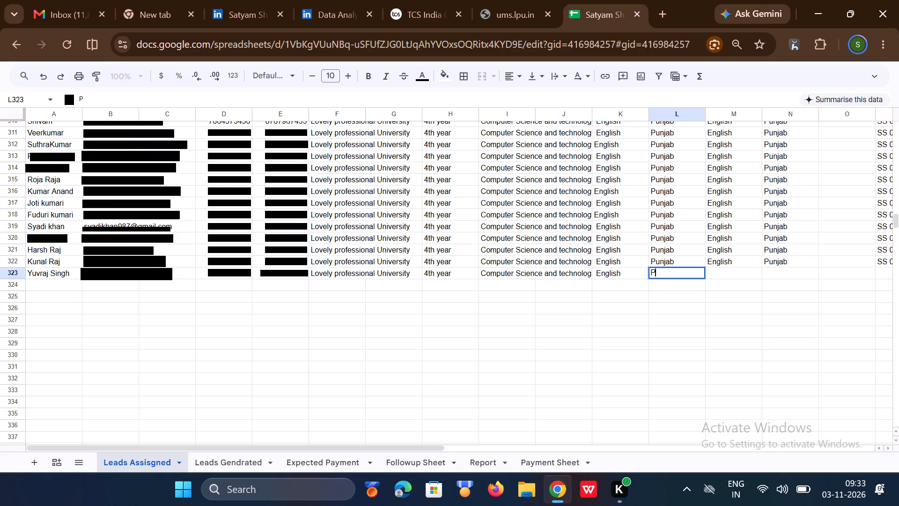
pyautogui.press('u')
pyautogui.press('n')
pyautogui.write('jab')
pyautogui.doubleClick(729, 280)
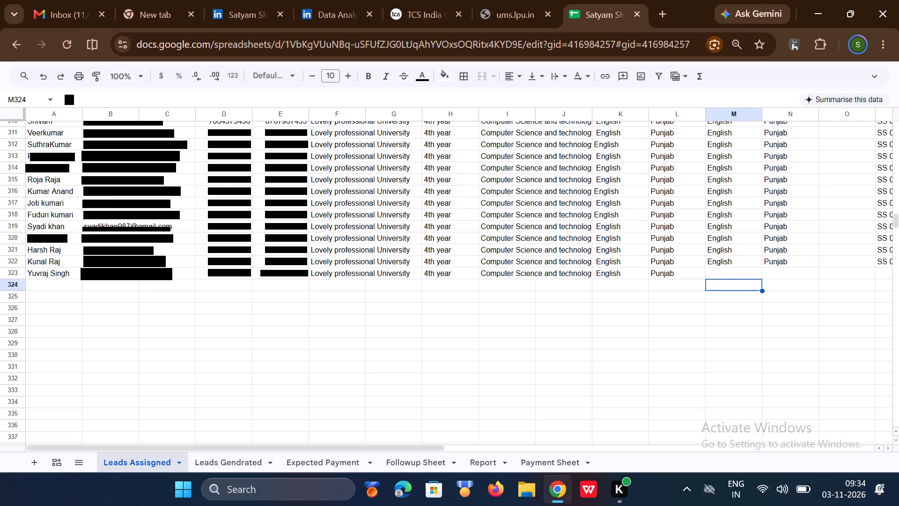
# Enter "English" in cell M323 and "Punjab" in cell N323 of the new lead's row.
pyautogui.doubleClick(730, 269)
pyautogui.hotkey('shift', 'e')
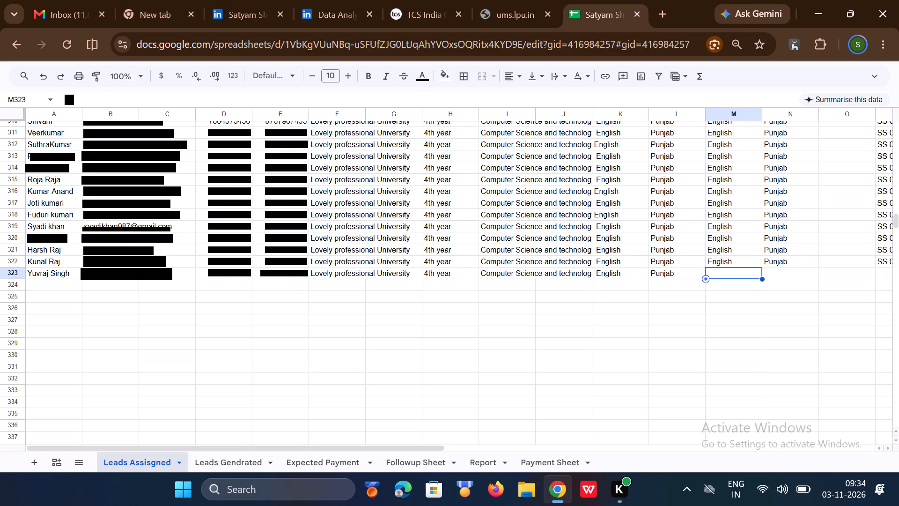
pyautogui.write('nglish')
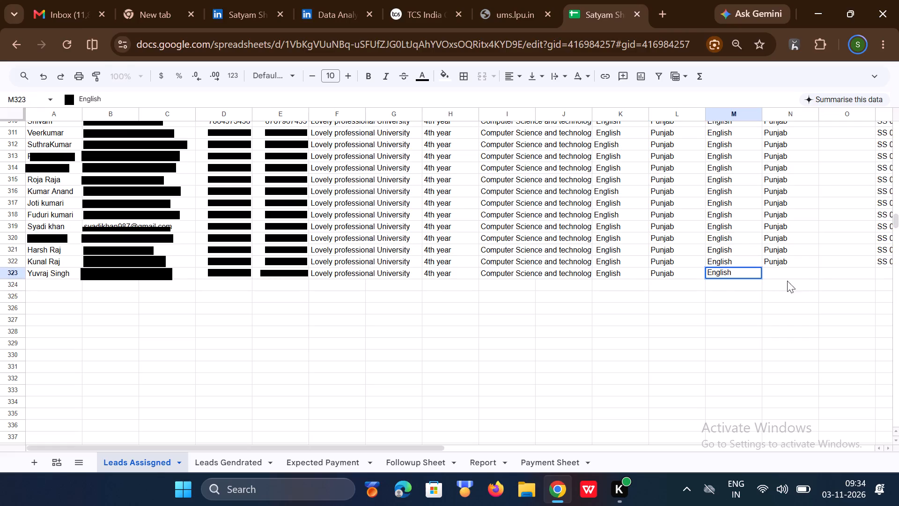
pyautogui.doubleClick(780, 277)
pyautogui.write('Punjab')
pyautogui.click(809, 321)
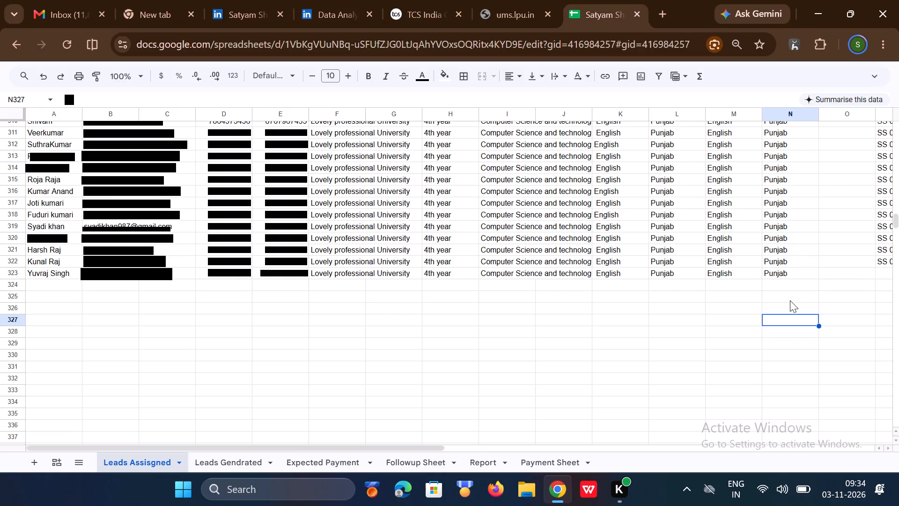
# Enter the code "SS 010" in cell P323 of the new lead's row.
pyautogui.hscroll(-2, 790, 300)
pyautogui.doubleClick(784, 270)
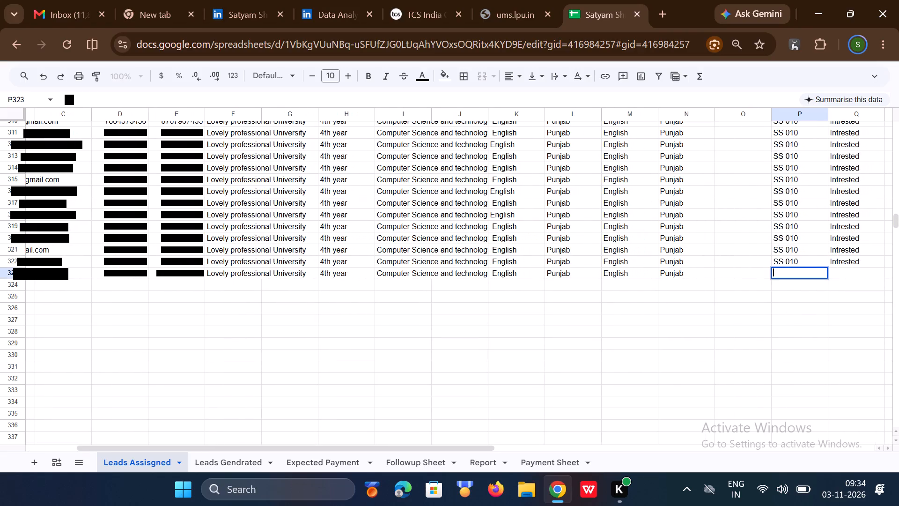
pyautogui.write('SS')
pyautogui.press('space')
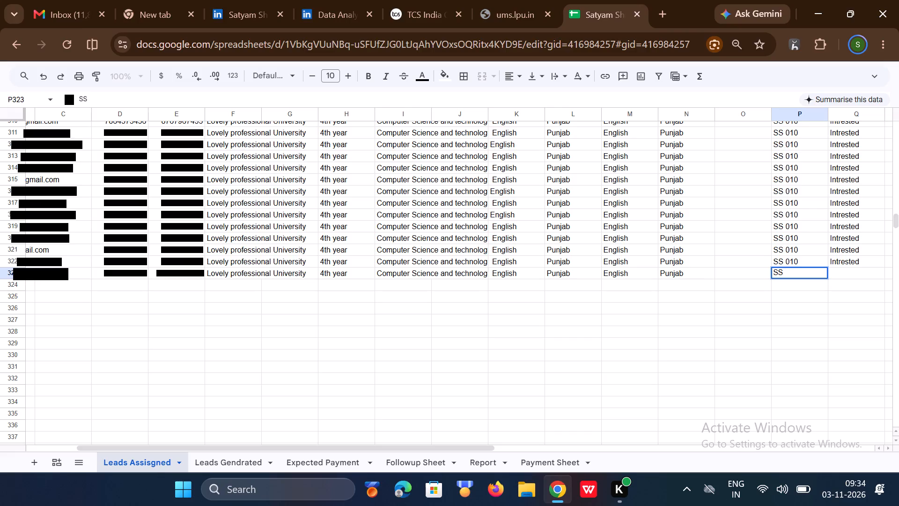
pyautogui.write('01')
pyautogui.press('super+p')
pyautogui.press('0')
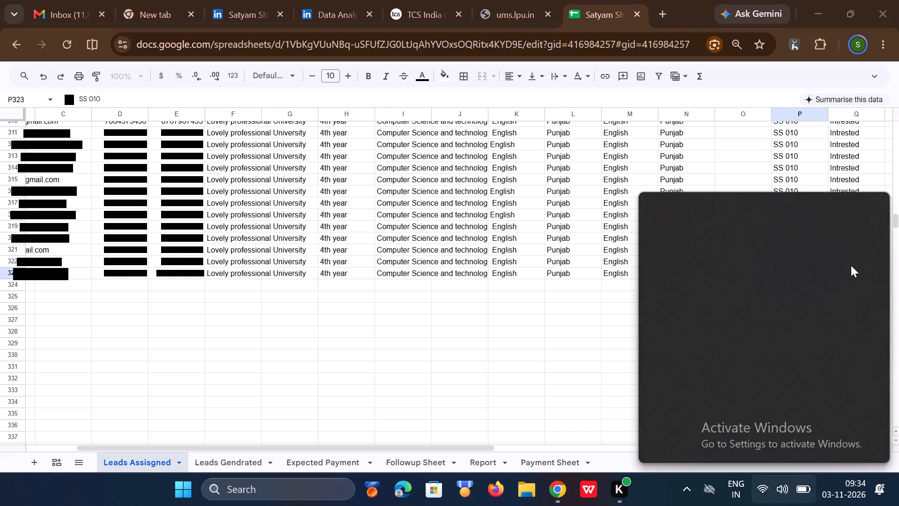
pyautogui.click(638, 389)
pyautogui.click(602, 401)
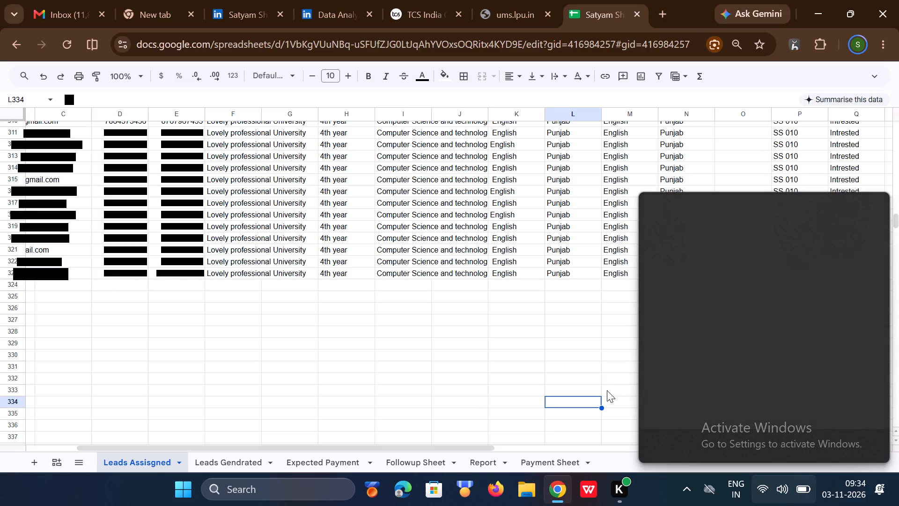
pyautogui.click(587, 343)
# Enter "Intrested" as the interest status in cell Q323 of the new lead's row.
pyautogui.doubleClick(844, 268)
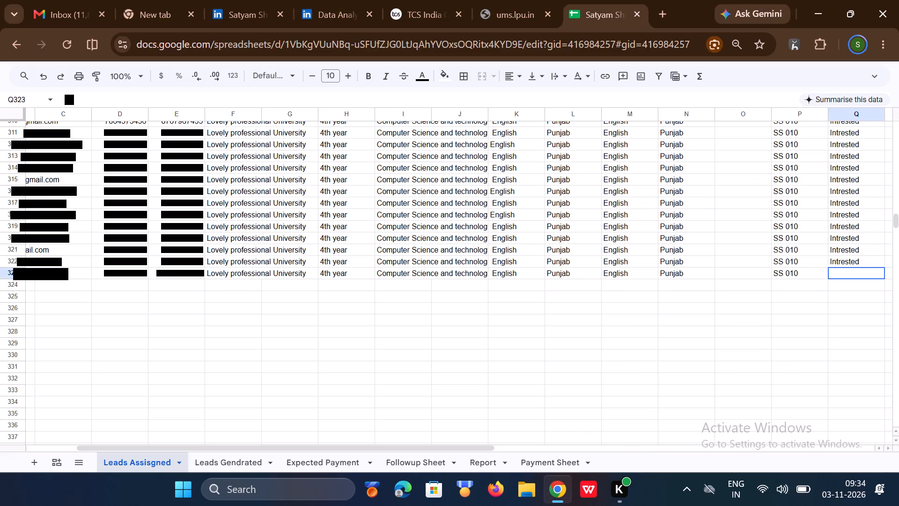
pyautogui.doubleClick(845, 273)
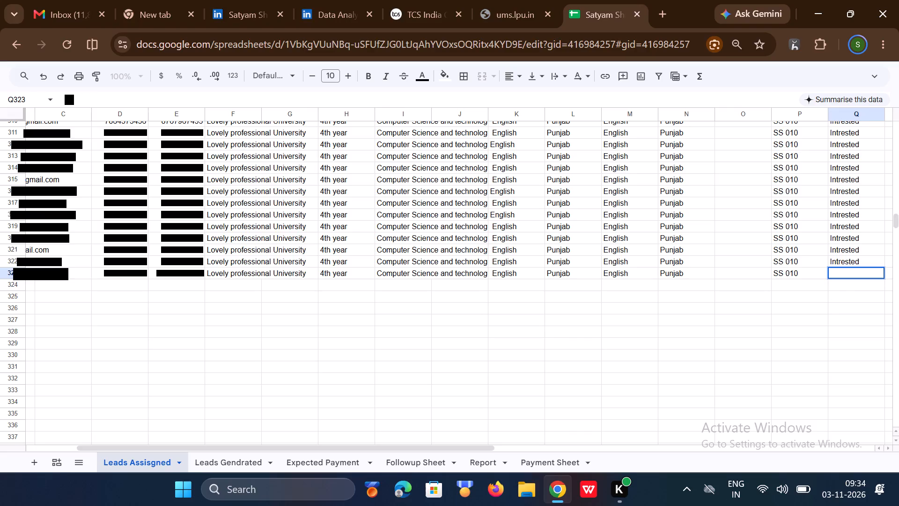
pyautogui.hotkey('shift', 'i')
pyautogui.write('ntrested')
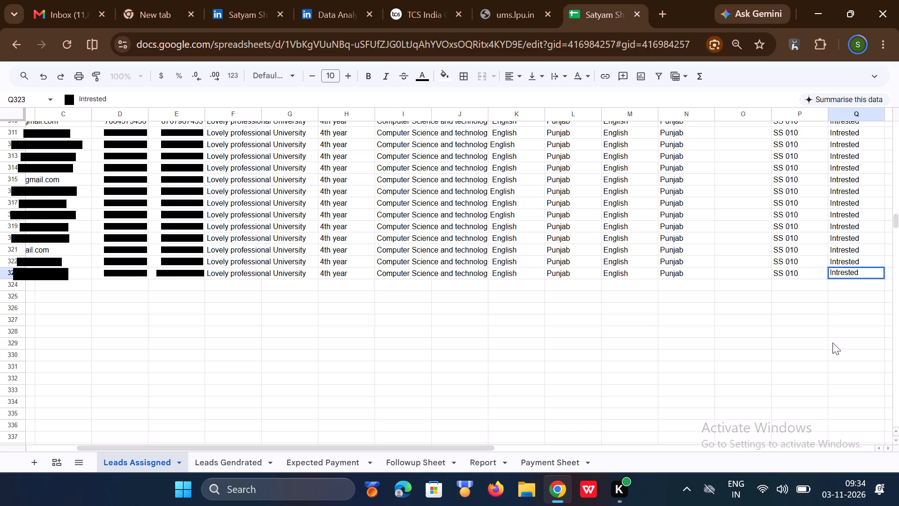
pyautogui.click(832, 353)
# Open the empty name cell A324, below the completed lead, for editing.
pyautogui.hscroll(-2, 832, 353)
pyautogui.hscroll(1, 898, 332)
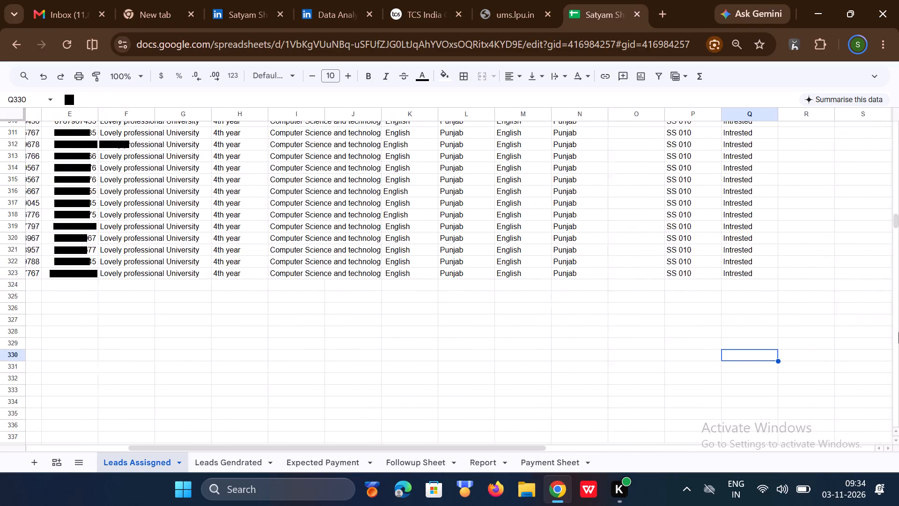
pyautogui.hscroll(4, 898, 332)
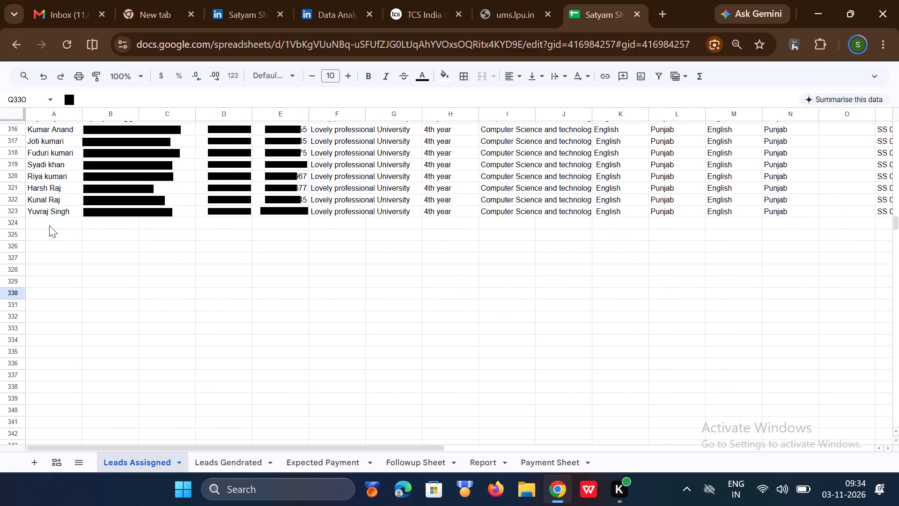
pyautogui.doubleClick(56, 222)
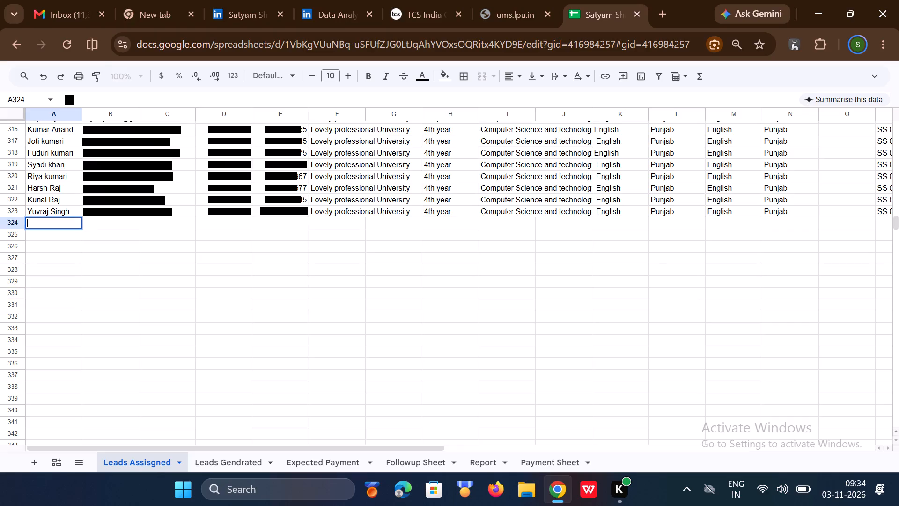
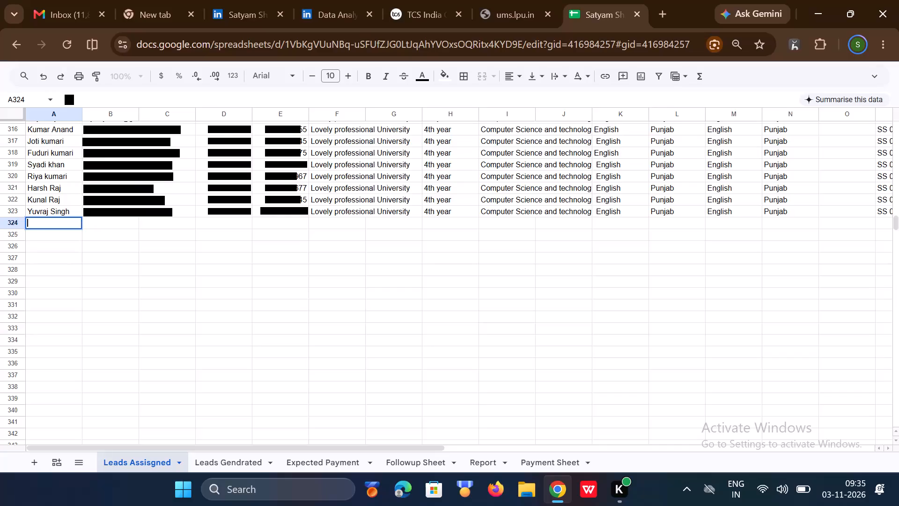
# Enter the new lead's full name in cell A324, below the last completed lead.
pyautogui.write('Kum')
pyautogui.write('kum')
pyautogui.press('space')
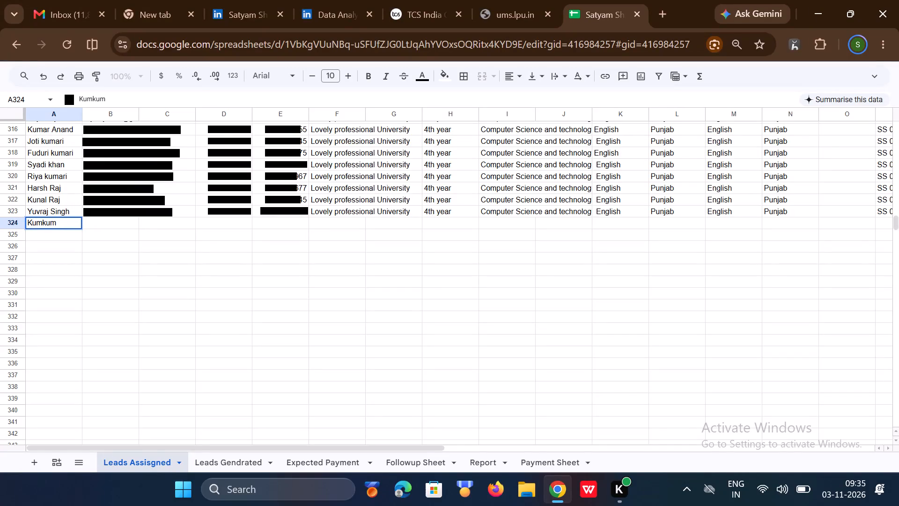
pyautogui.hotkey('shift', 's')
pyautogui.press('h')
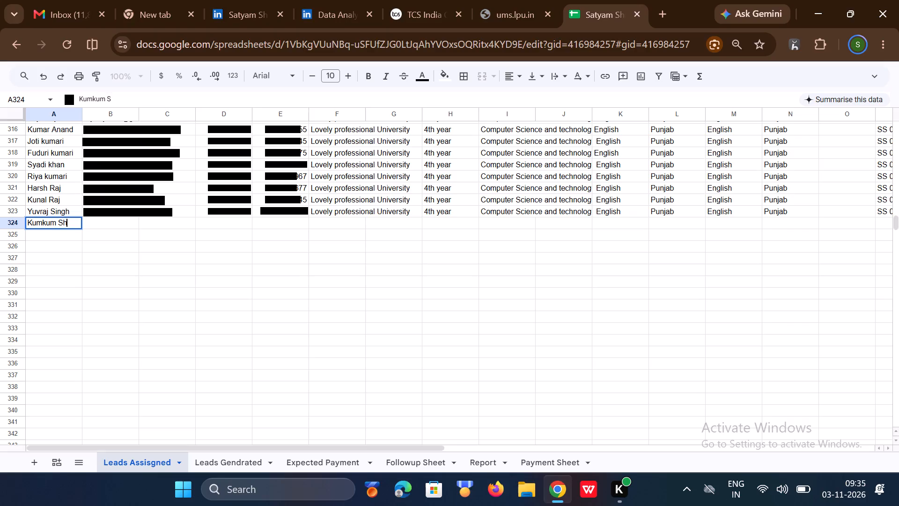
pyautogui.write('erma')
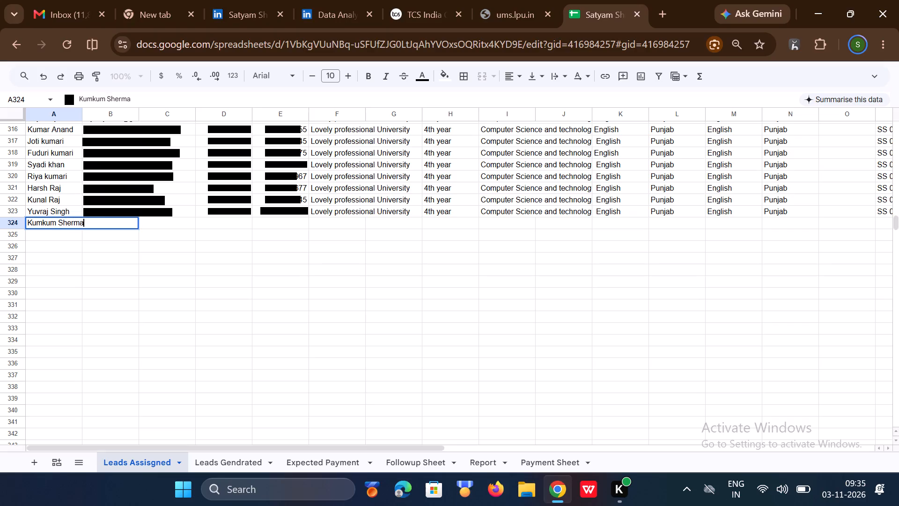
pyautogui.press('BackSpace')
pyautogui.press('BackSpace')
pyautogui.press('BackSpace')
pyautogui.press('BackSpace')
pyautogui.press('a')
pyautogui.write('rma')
pyautogui.click(113, 265)
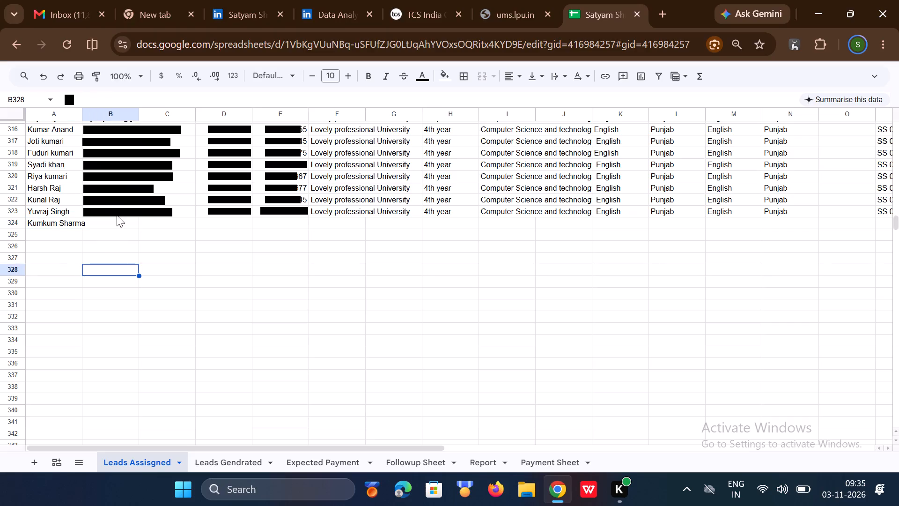
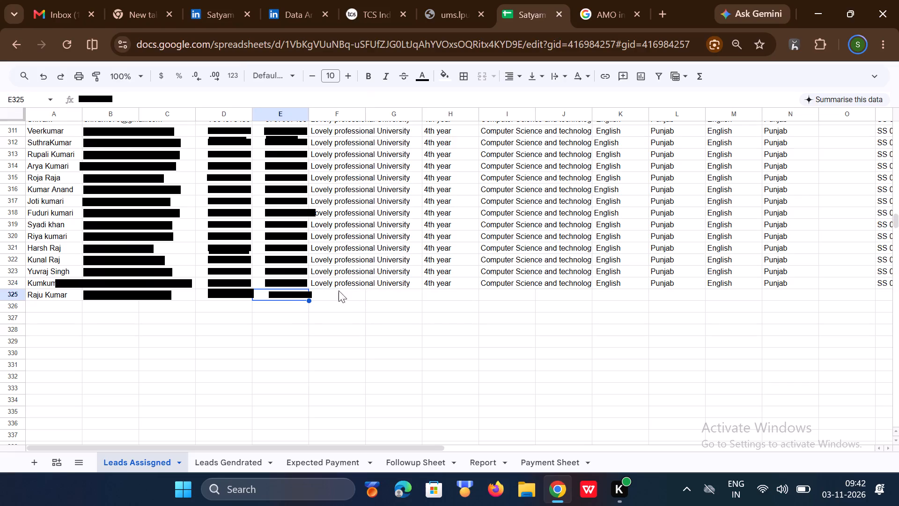
# Complete the new lead's contact number in cell E325 by adding its missing final digit.
pyautogui.click(287, 296)
pyautogui.doubleClick(287, 296)
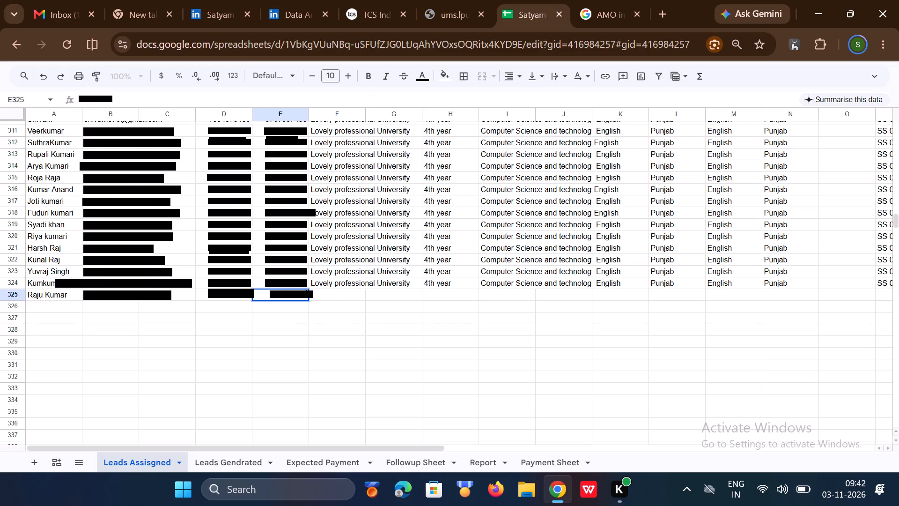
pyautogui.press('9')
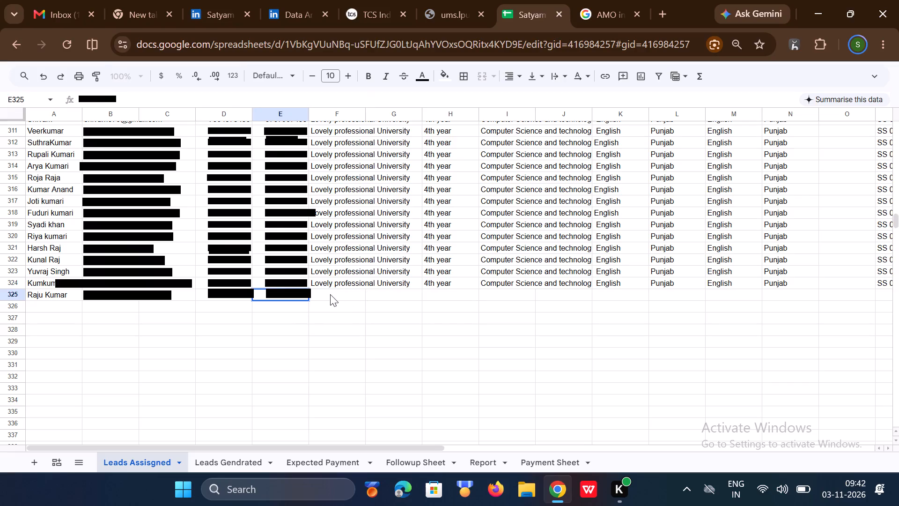
# Enter "Lovely professional University" as the new lead's university in cell F325.
pyautogui.click(330, 294)
pyautogui.doubleClick(330, 294)
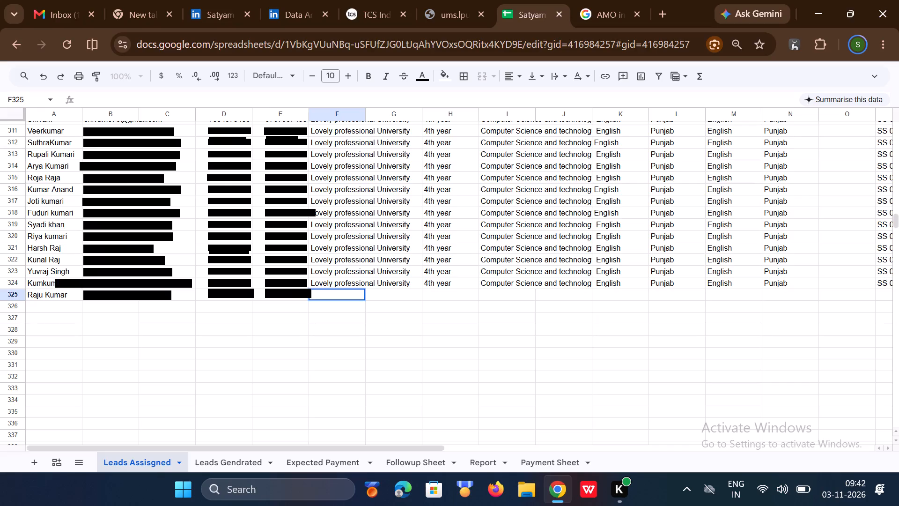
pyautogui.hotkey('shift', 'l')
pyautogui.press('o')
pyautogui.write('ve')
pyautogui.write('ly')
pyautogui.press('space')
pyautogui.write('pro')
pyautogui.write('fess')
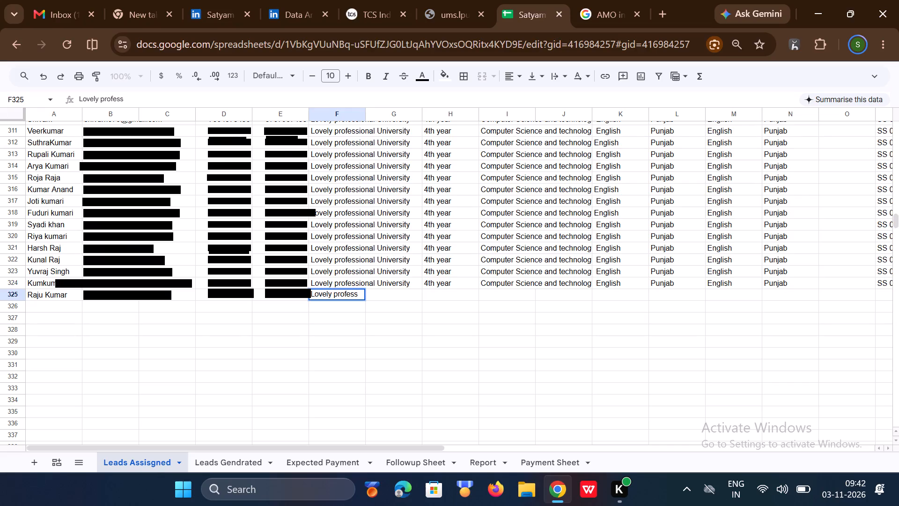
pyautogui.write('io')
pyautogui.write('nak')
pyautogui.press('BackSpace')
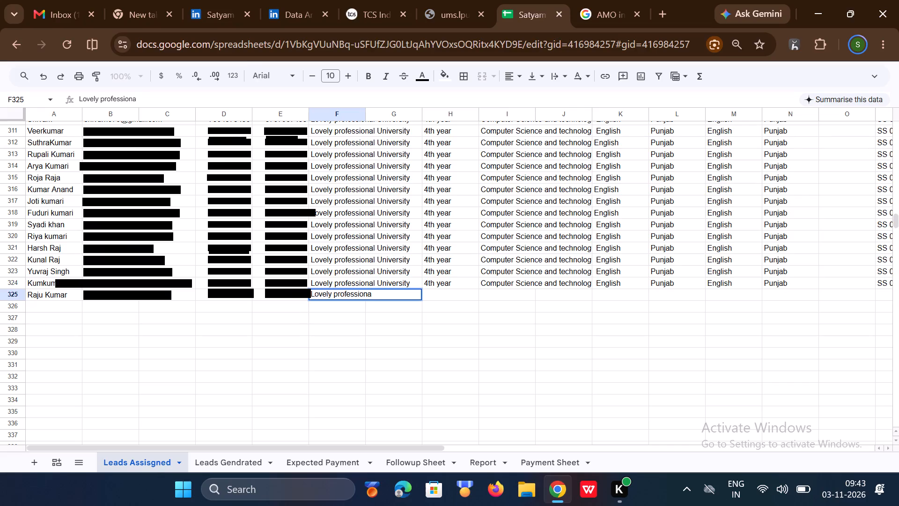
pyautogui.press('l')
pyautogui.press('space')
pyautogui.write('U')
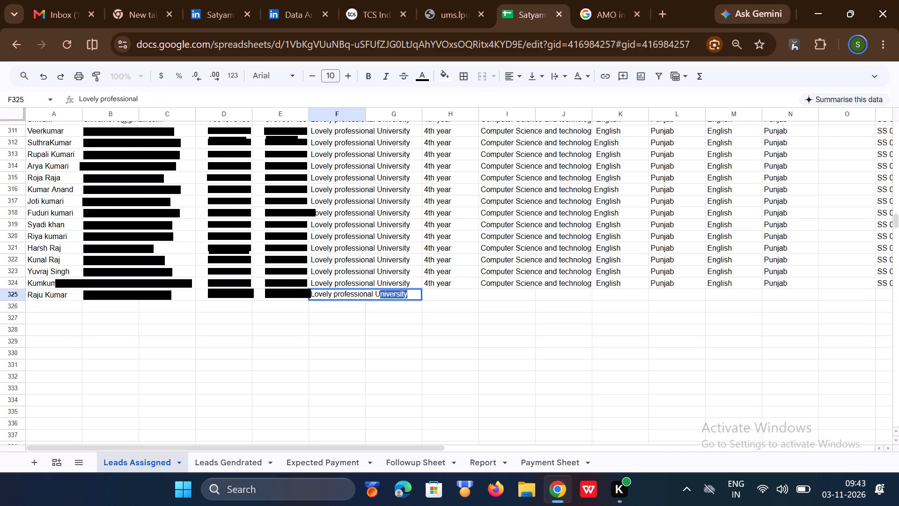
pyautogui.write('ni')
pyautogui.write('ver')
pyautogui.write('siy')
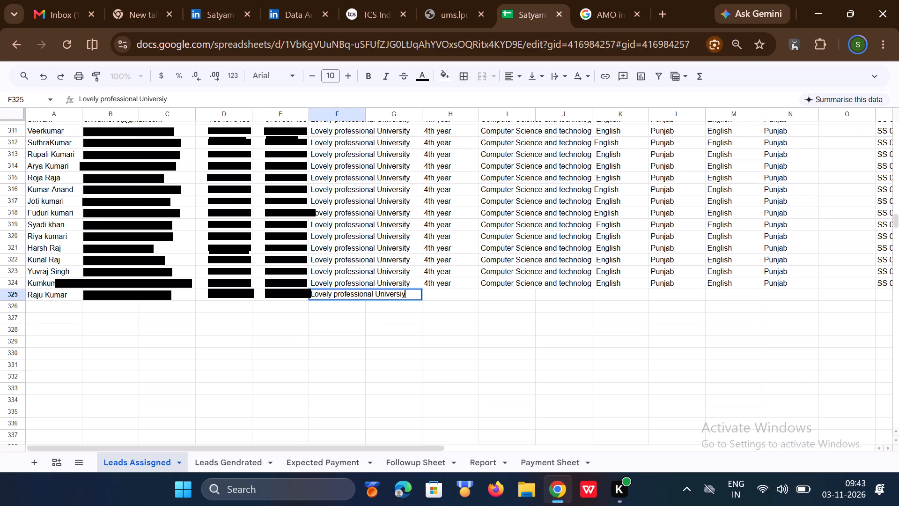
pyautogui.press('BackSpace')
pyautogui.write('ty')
# Enter "4th year" as the new lead's year of study in cell H325.
pyautogui.doubleClick(442, 301)
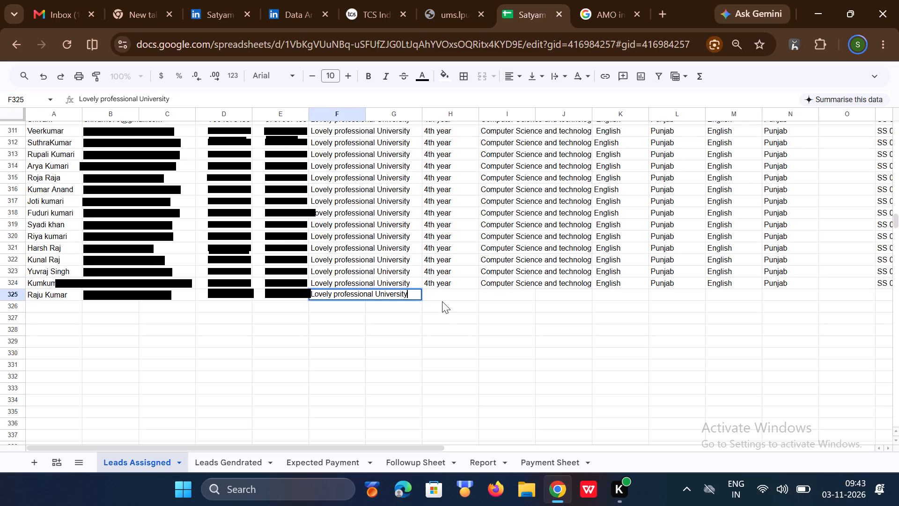
pyautogui.doubleClick(436, 293)
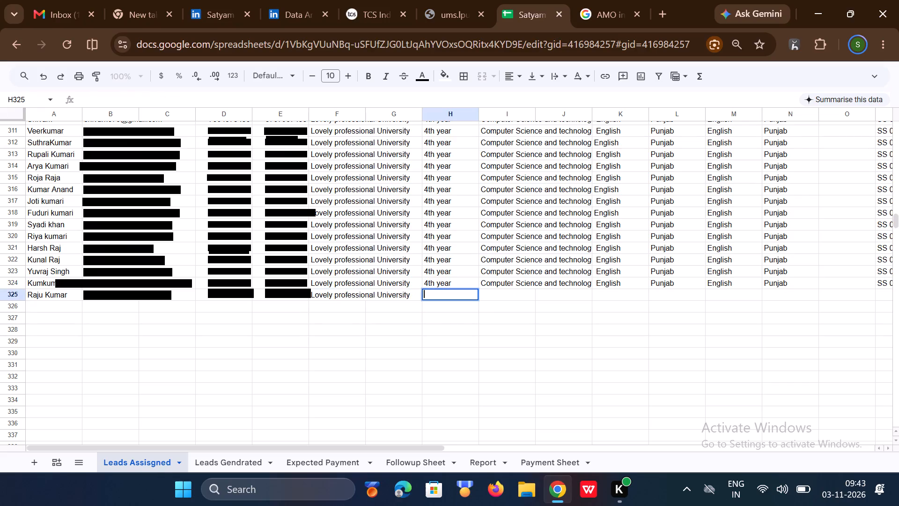
pyautogui.hotkey('shift', '$')
pyautogui.press('BackSpace')
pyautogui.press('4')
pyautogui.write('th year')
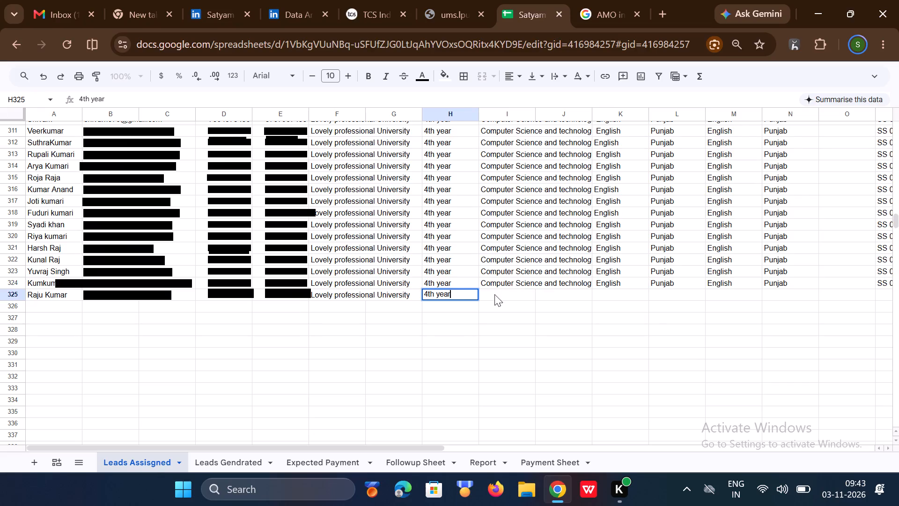
# Enter "Computer Science and technology" as the new lead's course in cell I325.
pyautogui.doubleClick(494, 294)
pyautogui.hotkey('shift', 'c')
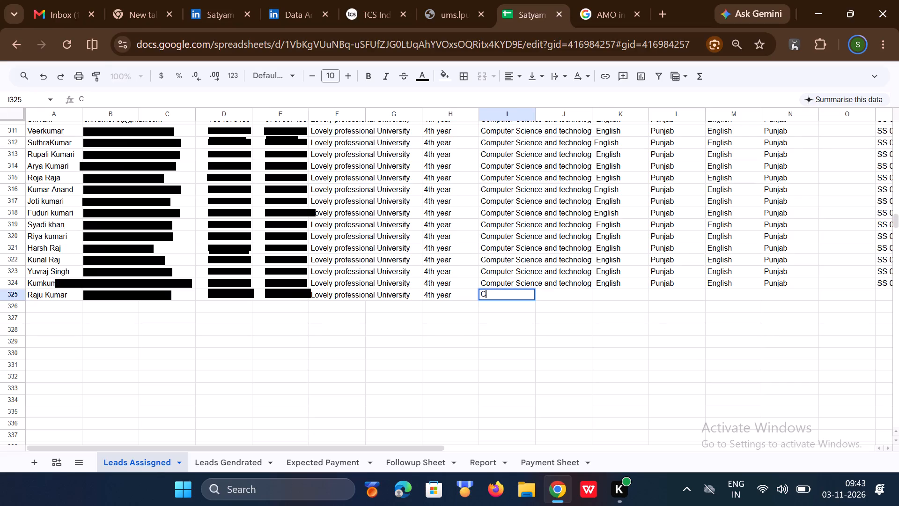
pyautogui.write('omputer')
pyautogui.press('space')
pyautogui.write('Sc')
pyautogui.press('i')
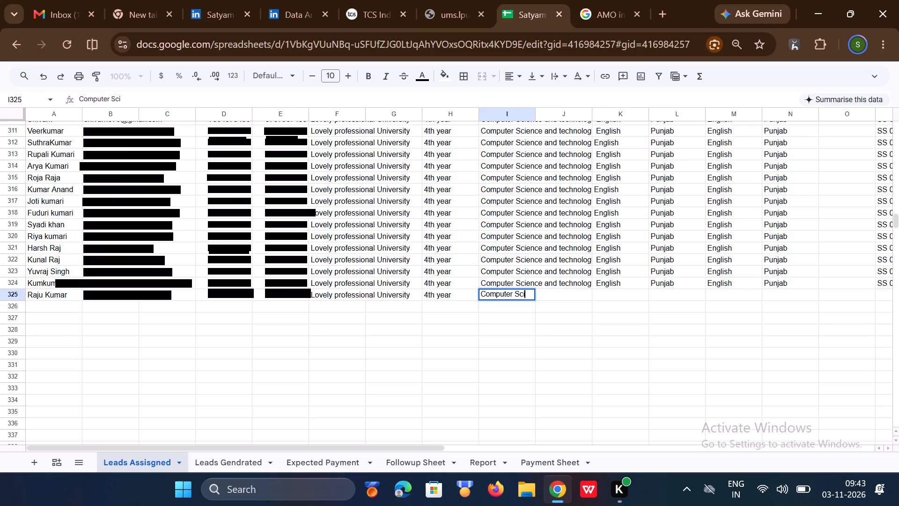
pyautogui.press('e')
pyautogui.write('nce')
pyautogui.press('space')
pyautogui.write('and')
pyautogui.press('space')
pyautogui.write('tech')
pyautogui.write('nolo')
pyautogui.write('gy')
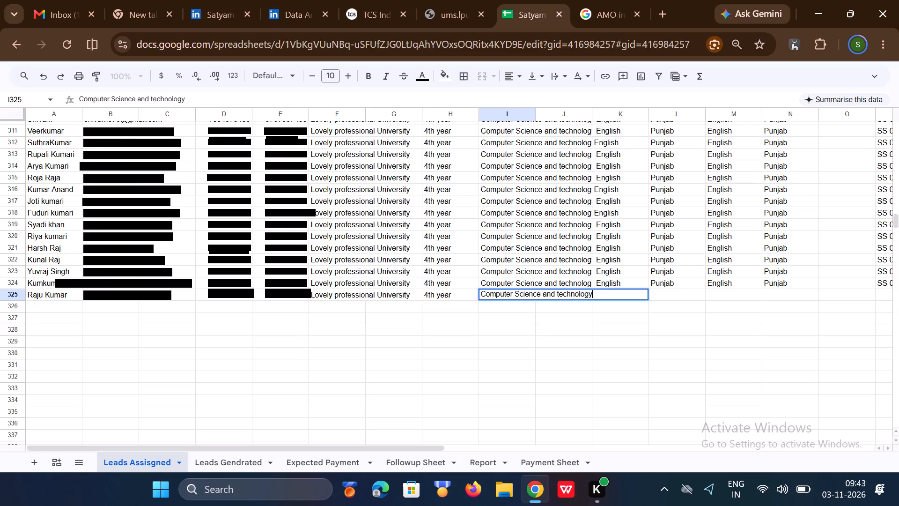
# Enter "English" in cell K325 and "Punjab" in cell L325 for the new lead.
pyautogui.click(608, 302)
pyautogui.doubleClick(613, 298)
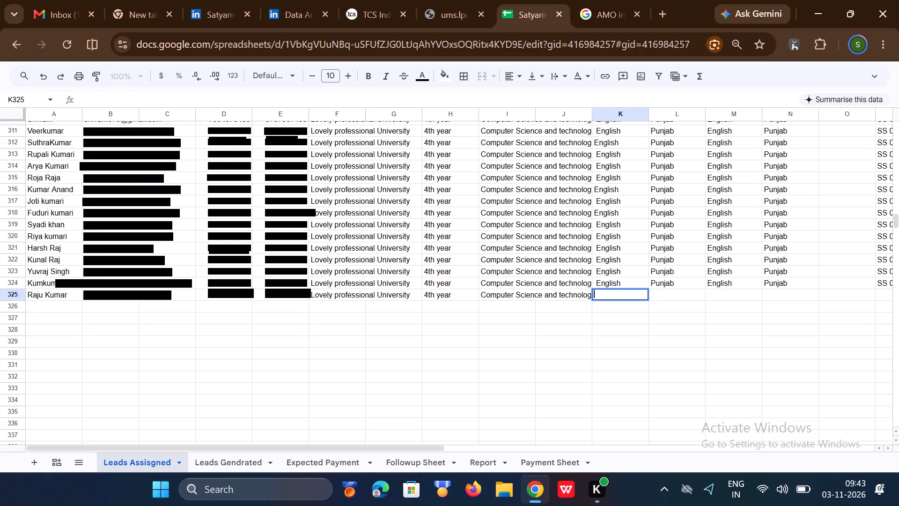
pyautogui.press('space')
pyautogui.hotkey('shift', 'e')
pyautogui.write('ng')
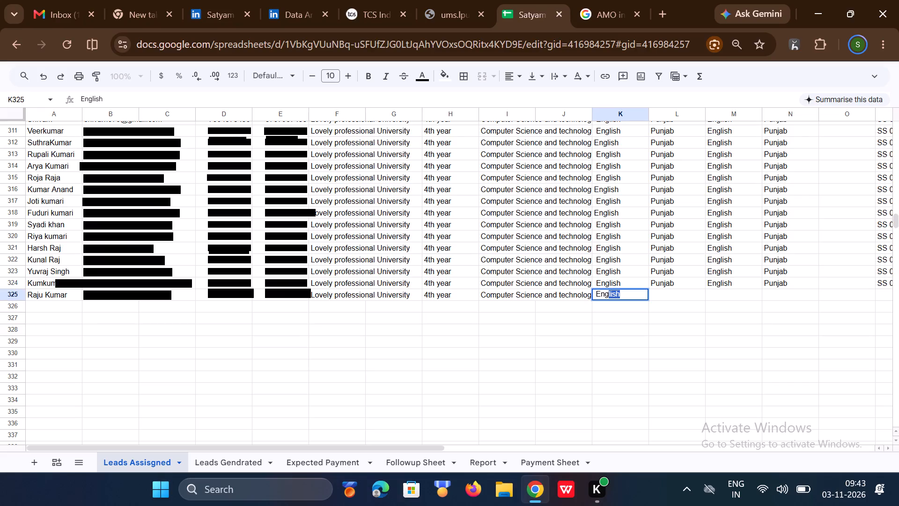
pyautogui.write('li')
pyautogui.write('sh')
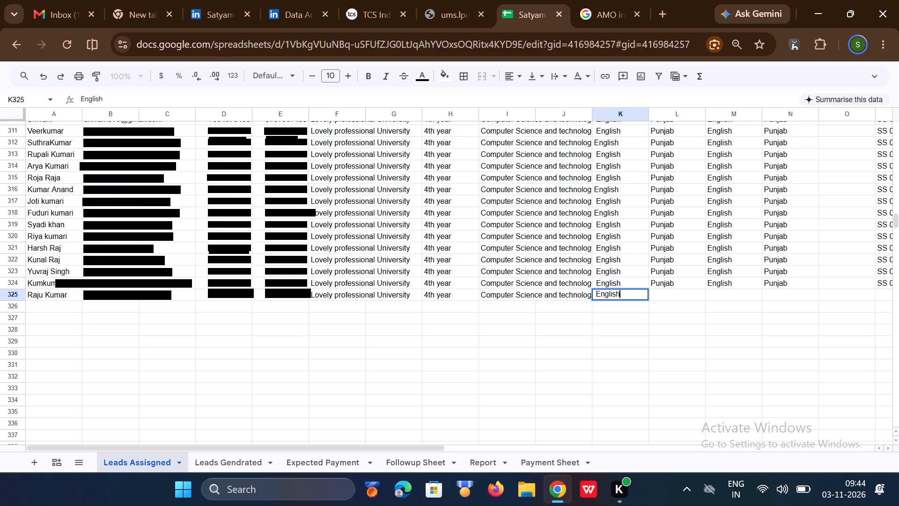
pyautogui.doubleClick(669, 293)
pyautogui.click(669, 293)
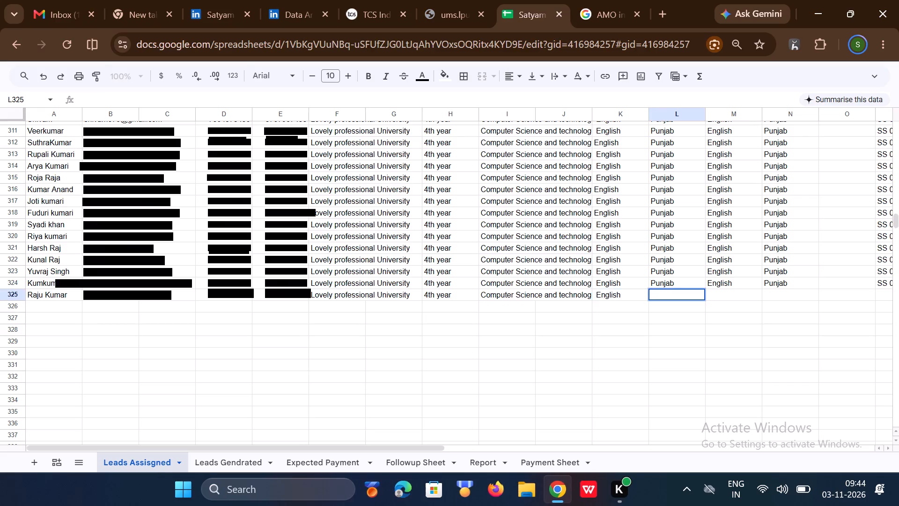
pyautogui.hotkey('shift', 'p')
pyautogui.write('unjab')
# Enter "English" in cell M325 and "Punjab" in cell N325 for the new lead.
pyautogui.doubleClick(720, 295)
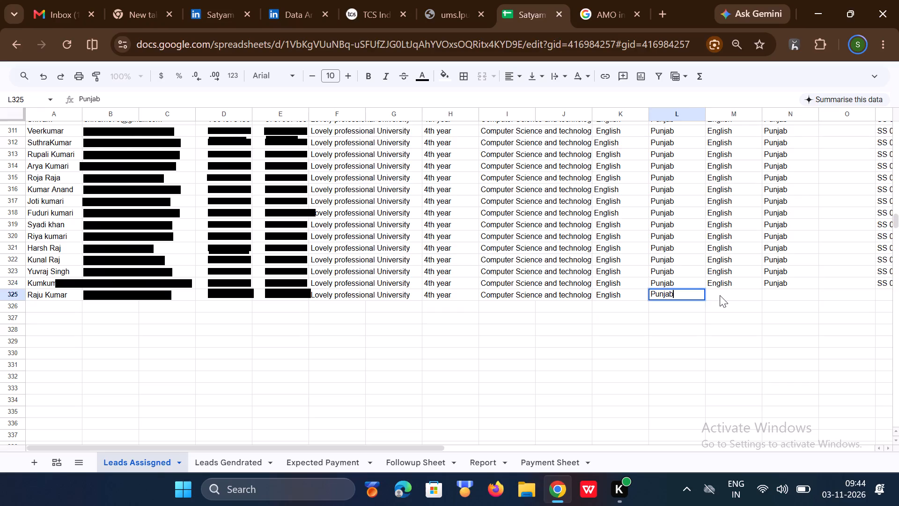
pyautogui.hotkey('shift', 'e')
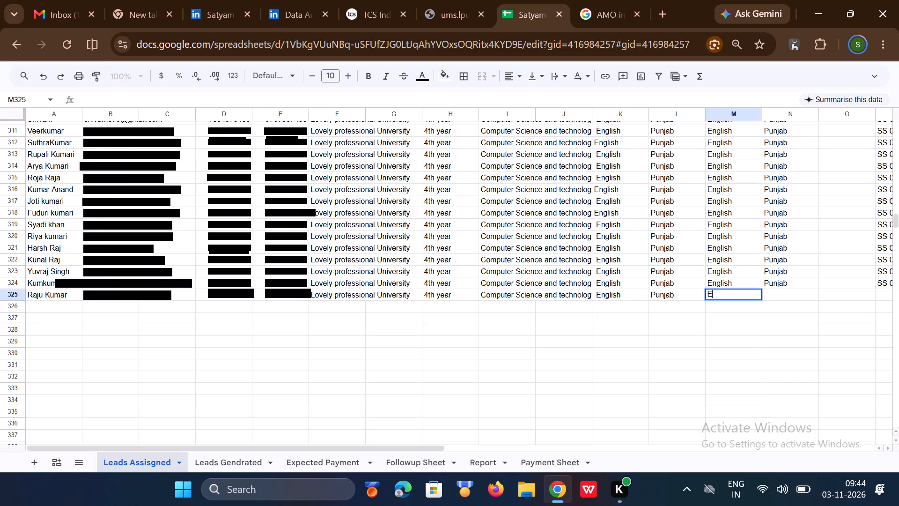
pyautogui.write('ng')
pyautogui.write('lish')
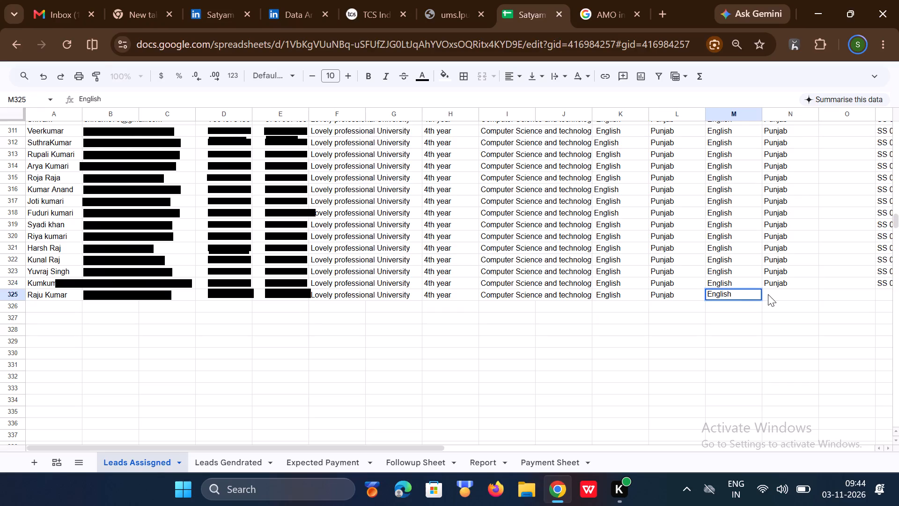
pyautogui.doubleClick(775, 298)
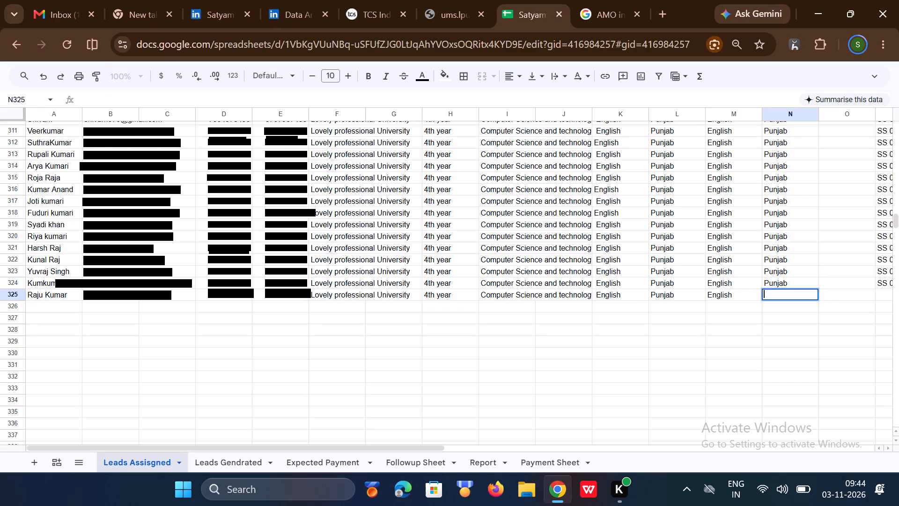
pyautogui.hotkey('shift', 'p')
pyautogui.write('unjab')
pyautogui.click(779, 326)
# Enter the code "SS 010" in cell P325 for the new lead.
pyautogui.hscroll(-1, 779, 326)
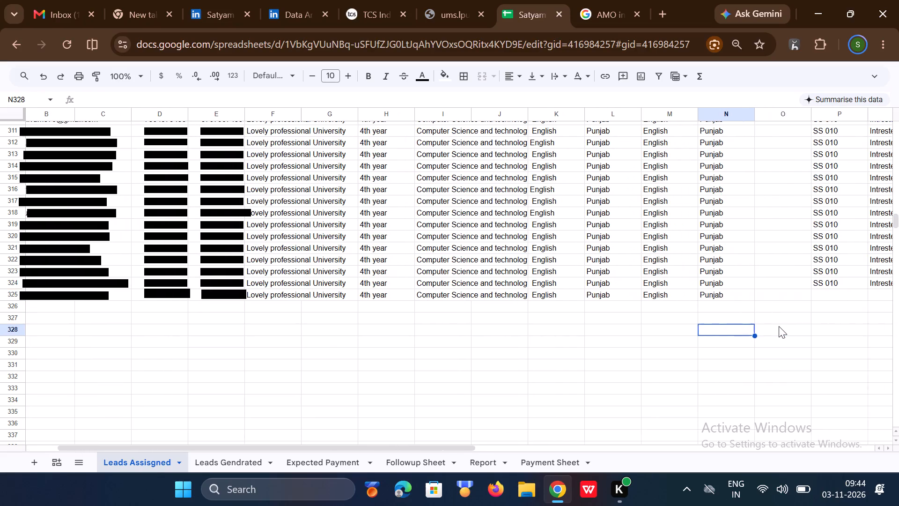
pyautogui.hscroll(-1, 779, 326)
pyautogui.doubleClick(814, 293)
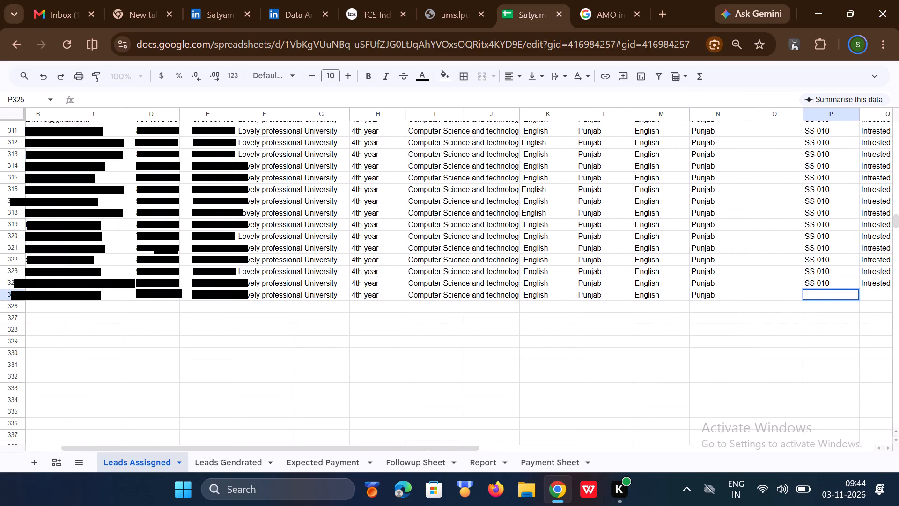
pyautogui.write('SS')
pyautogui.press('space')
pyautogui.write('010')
pyautogui.hscroll(-1, 847, 336)
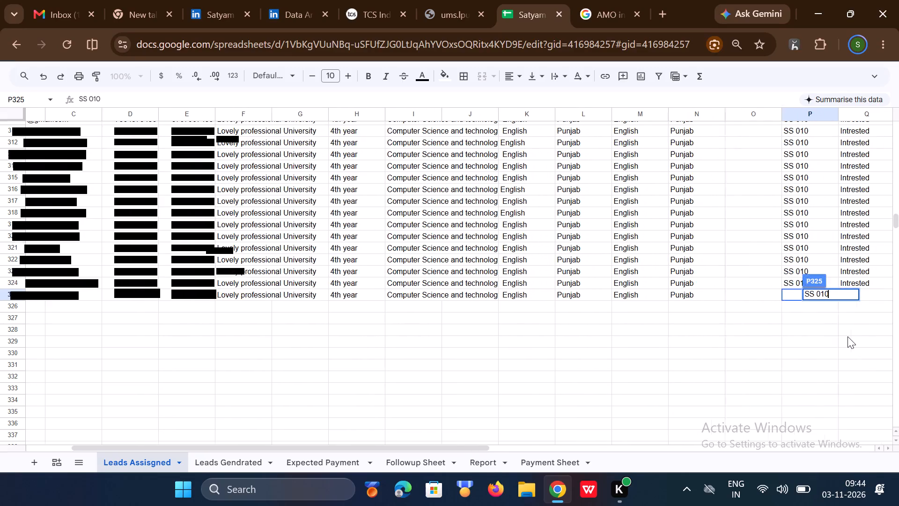
pyautogui.hscroll(-1, 847, 336)
pyautogui.click(847, 336)
# Enter "Intrested" as the new lead's interest status in cell Q325.
pyautogui.doubleClick(839, 293)
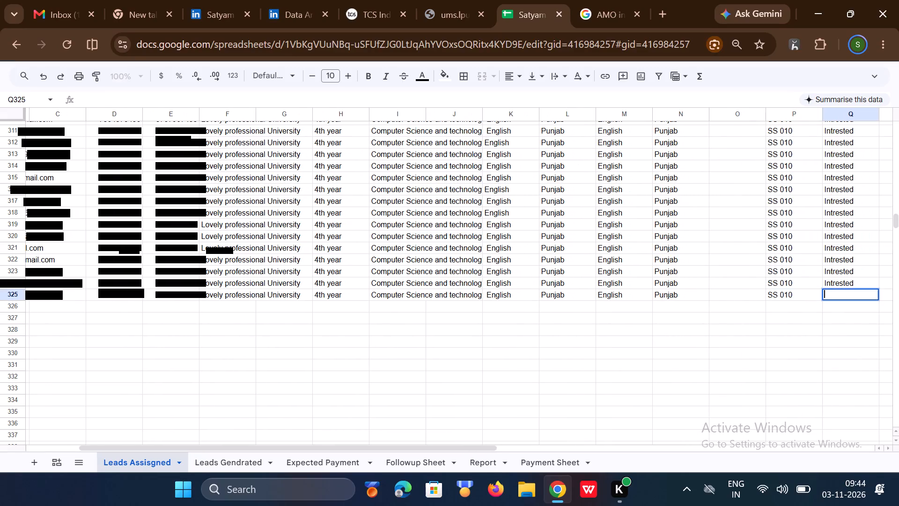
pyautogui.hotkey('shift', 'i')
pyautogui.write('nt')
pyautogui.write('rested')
pyautogui.hscroll(-1, 838, 328)
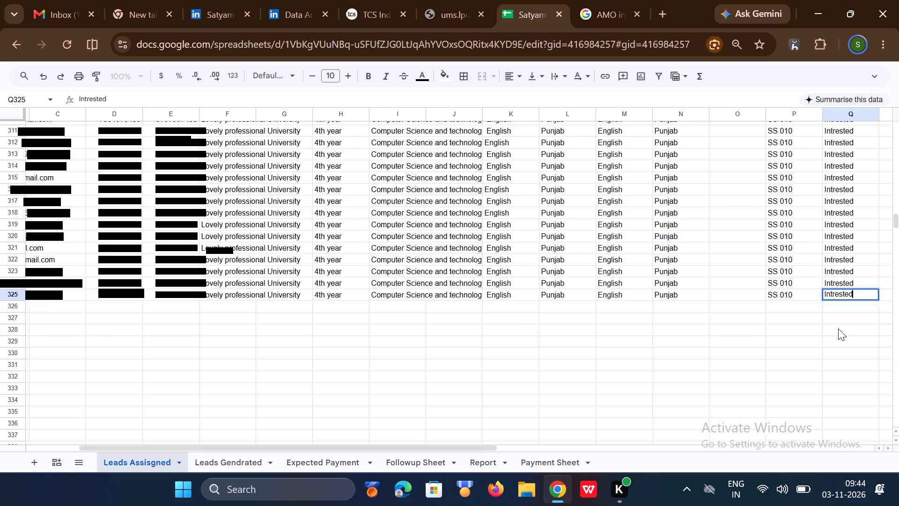
pyautogui.hscroll(-1, 838, 328)
pyautogui.click(838, 328)
# Start the next lead's record by entering the student's full name in cell A326.
pyautogui.hscroll(-1, 799, 330)
pyautogui.hscroll(4, 799, 330)
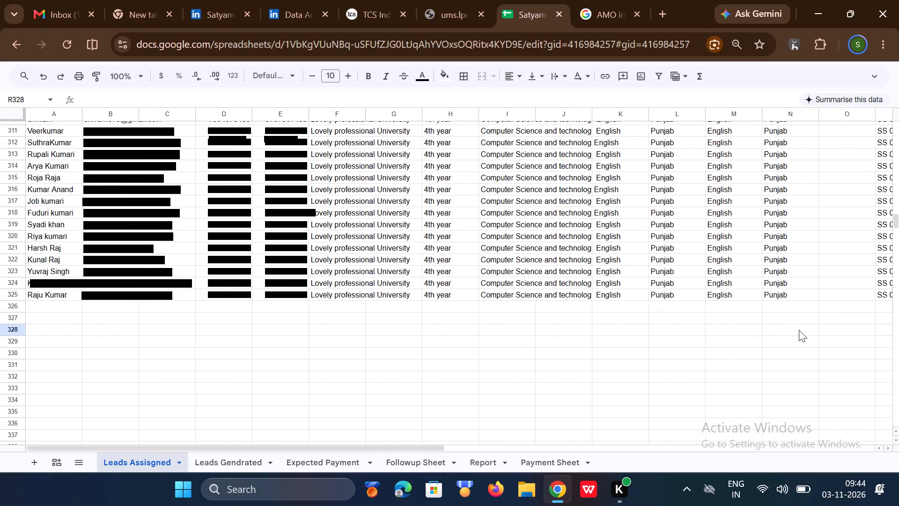
pyautogui.click(56, 307)
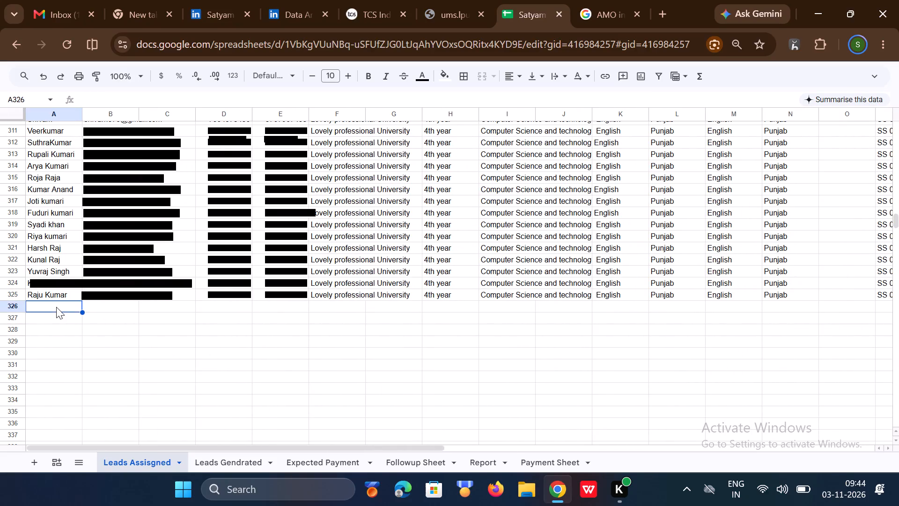
pyautogui.doubleClick(56, 307)
pyautogui.click(56, 307)
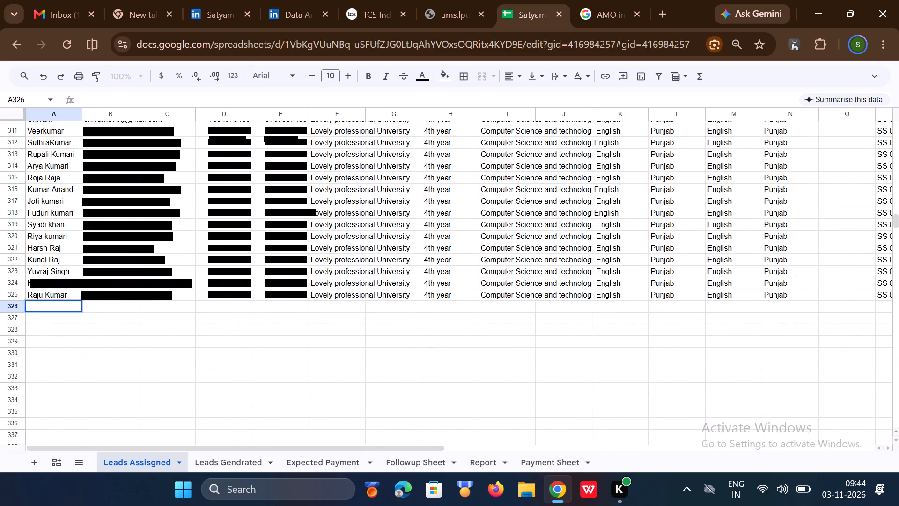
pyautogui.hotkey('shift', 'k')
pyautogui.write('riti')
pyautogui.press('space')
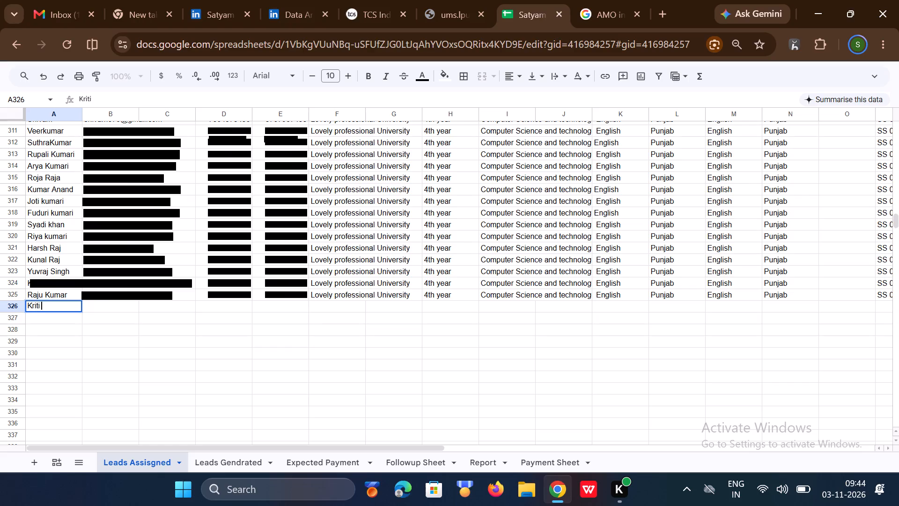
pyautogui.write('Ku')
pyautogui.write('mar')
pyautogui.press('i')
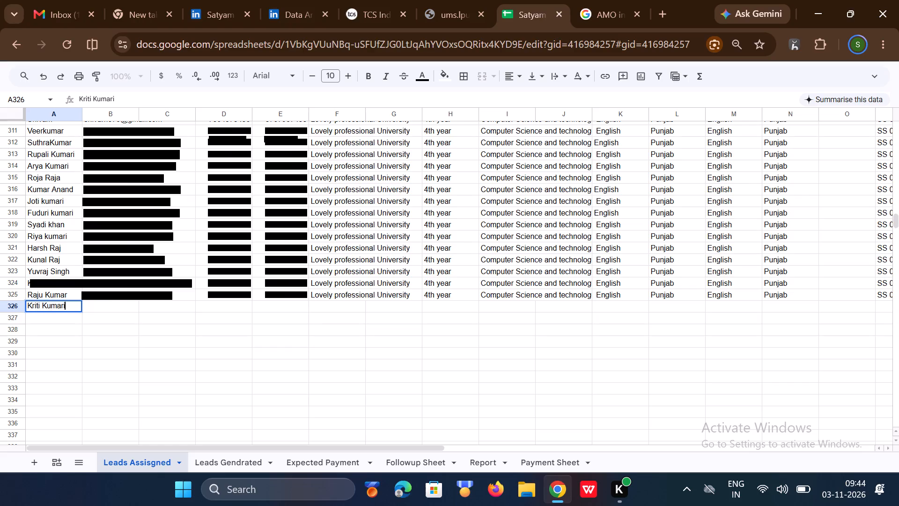
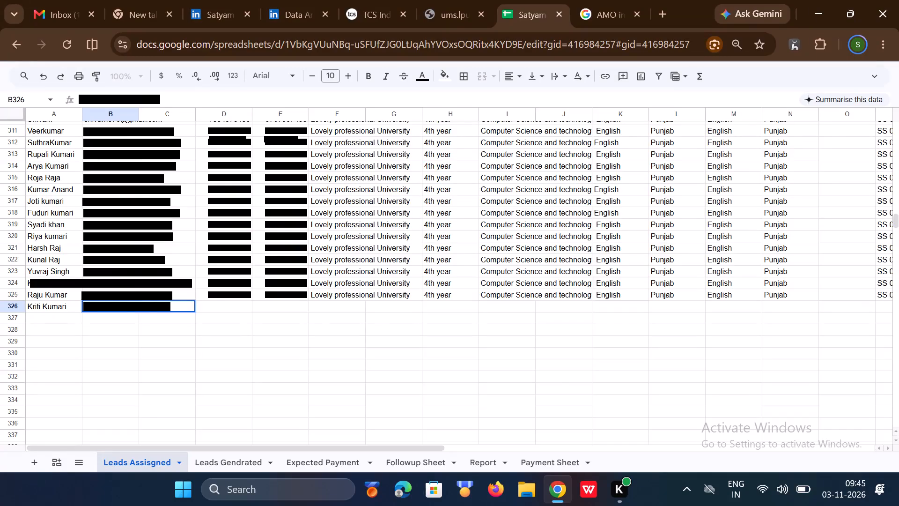
# Select cell D326 in the new lead's row for entry of the student's contact number.
pyautogui.doubleClick(212, 304)
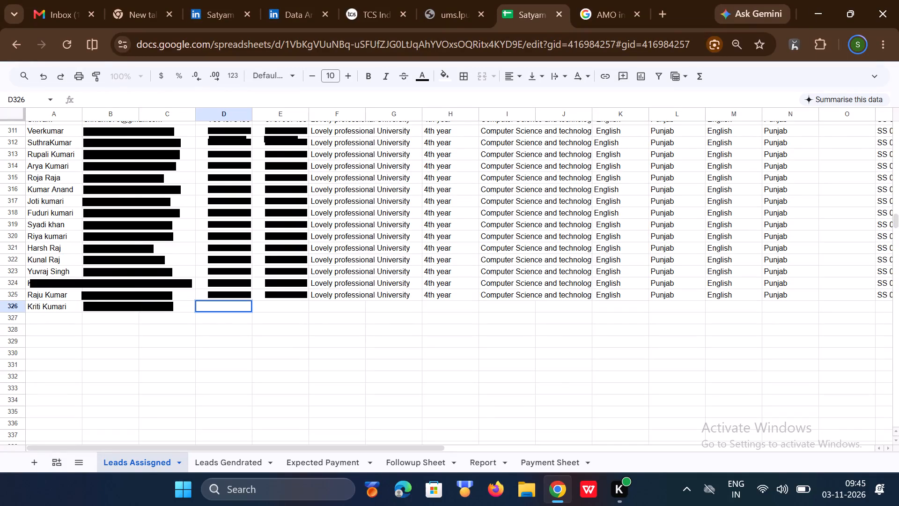
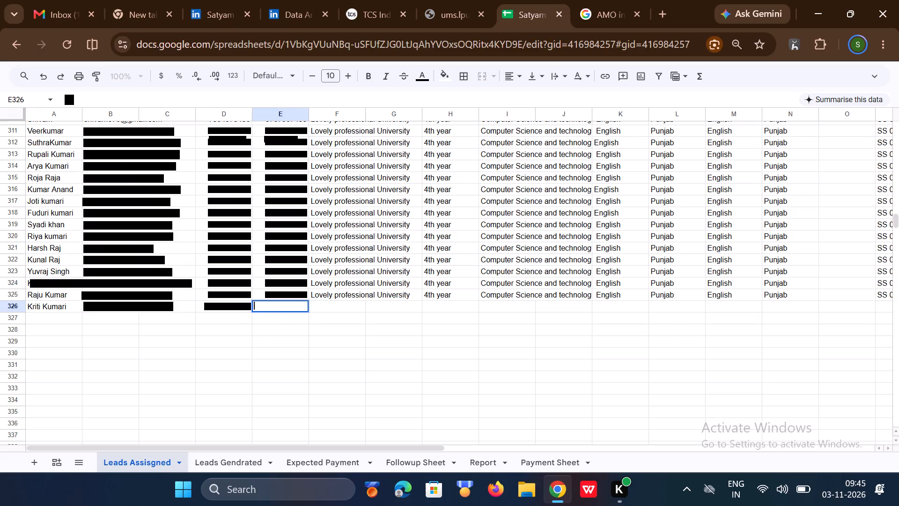
# Delete one character near the start of the contact number in cell D326 of the new lead's row.
pyautogui.doubleClick(235, 304)
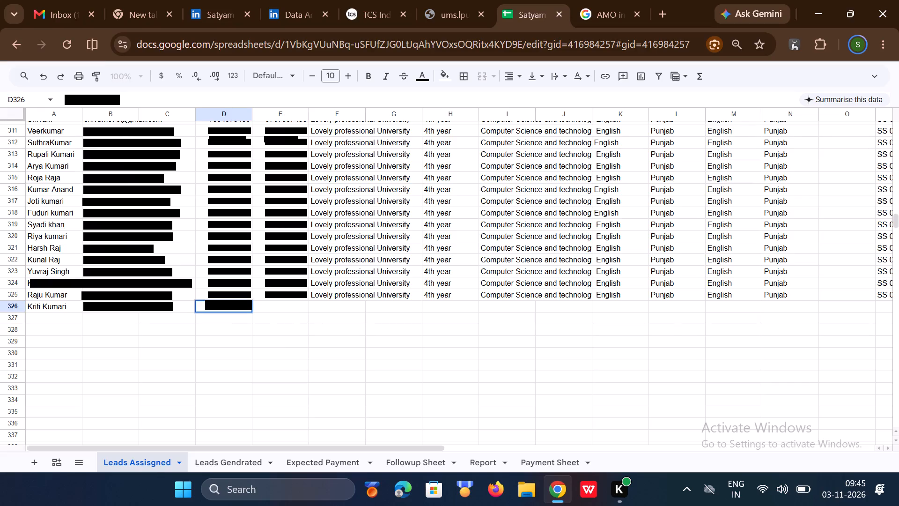
pyautogui.click(209, 305)
pyautogui.press('BackSpace')
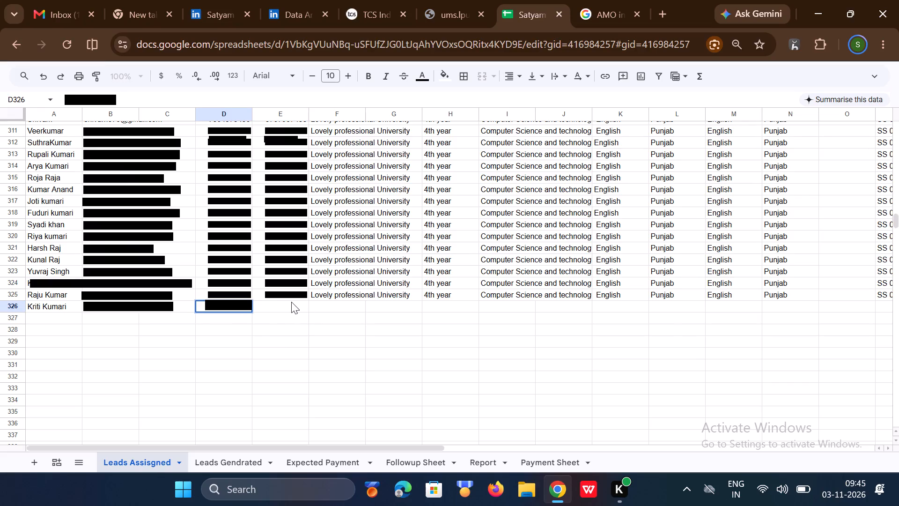
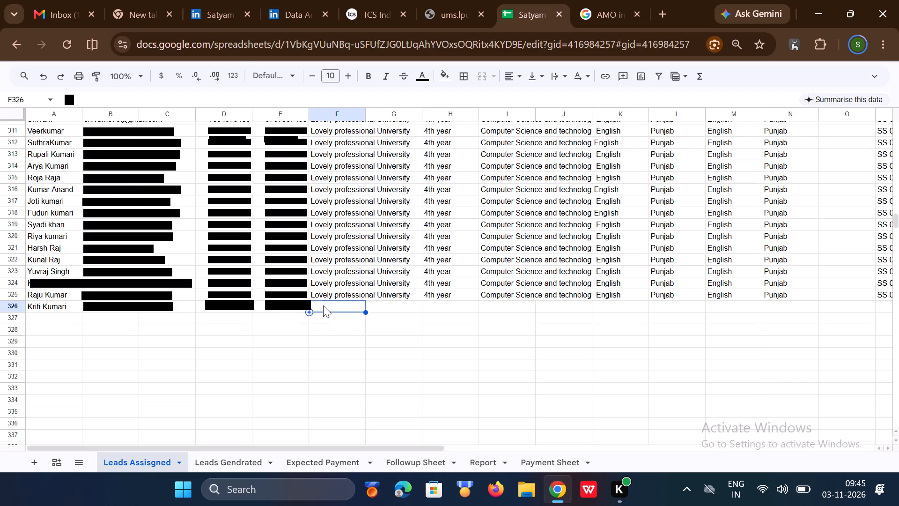
# Enter "Lovely professional University" as the new lead's university in cell F326.
pyautogui.click(323, 305)
pyautogui.doubleClick(323, 305)
pyautogui.write('Lo')
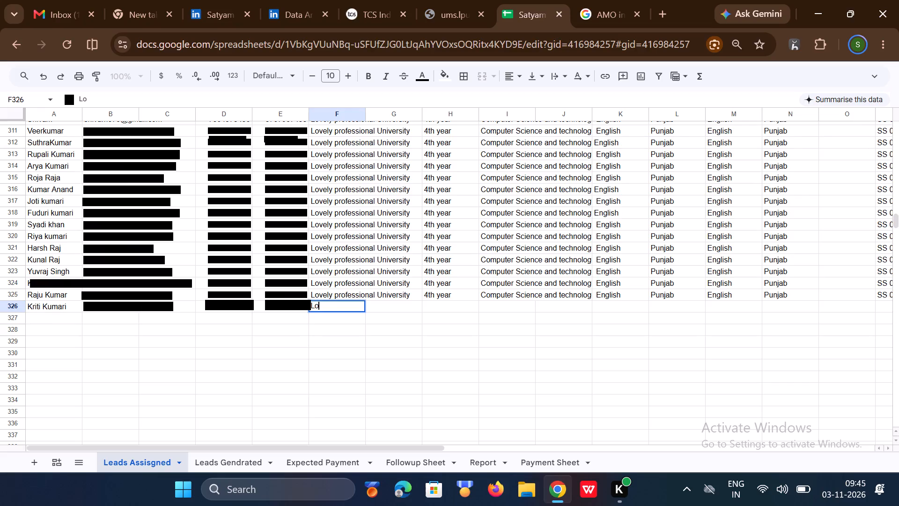
pyautogui.write('ve')
pyautogui.write('ly')
pyautogui.press('space')
pyautogui.press('p')
pyautogui.write('ro')
pyautogui.write('fe')
pyautogui.write('ssi')
pyautogui.write('onal')
pyautogui.press('space')
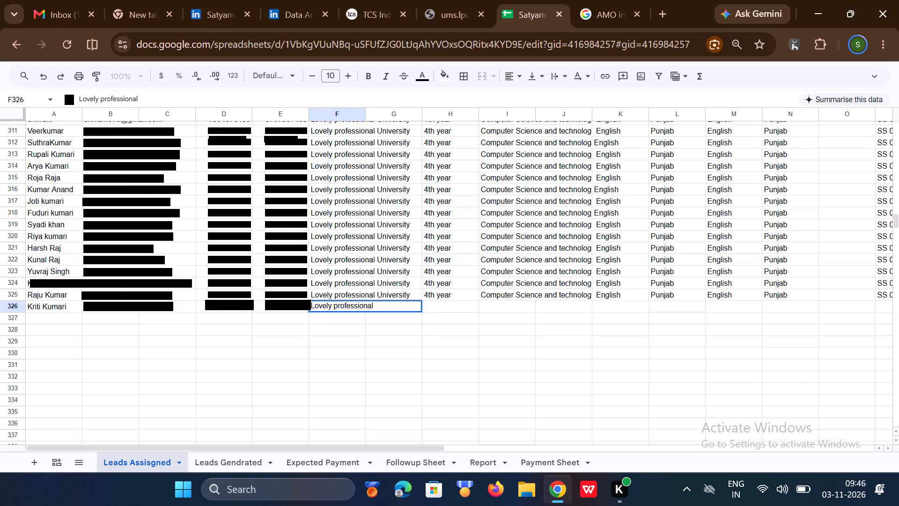
pyautogui.press('u')
pyautogui.press('BackSpace')
pyautogui.press('BackSpace')
pyautogui.hotkey('shift', 'u')
pyautogui.write('ni')
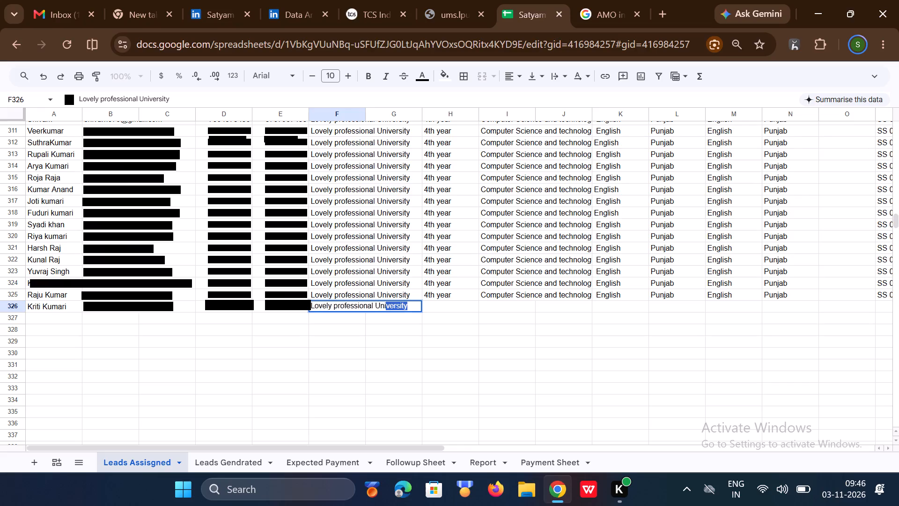
pyautogui.write('ver')
pyautogui.write('si')
pyautogui.write('ty')
# Enter "4th year" as the new lead's year of study in cell H326.
pyautogui.doubleClick(443, 310)
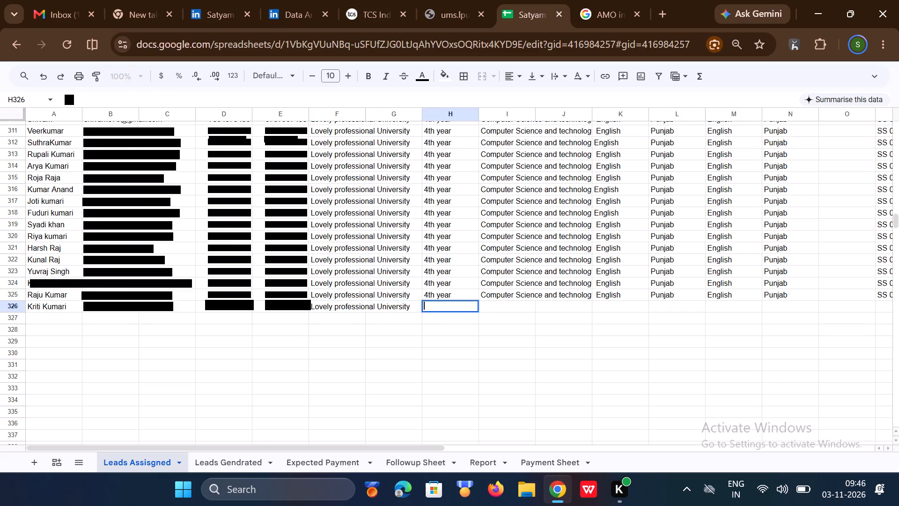
pyautogui.hotkey('shift', '$')
pyautogui.press('BackSpace')
pyautogui.press('4')
pyautogui.write('th year')
# Enter "Computer Science and technology" as the new lead's field of study in cell I326.
pyautogui.doubleClick(504, 307)
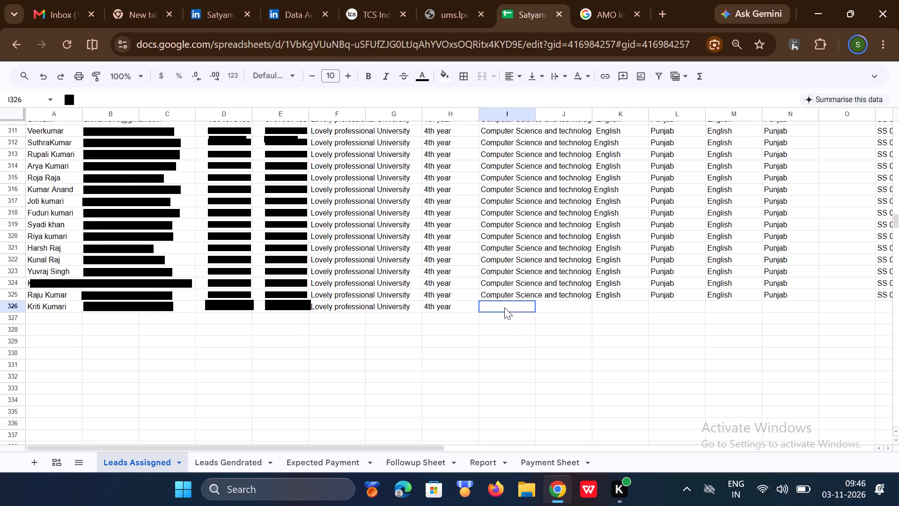
pyautogui.click(504, 307)
pyautogui.hotkey('shift', 'c')
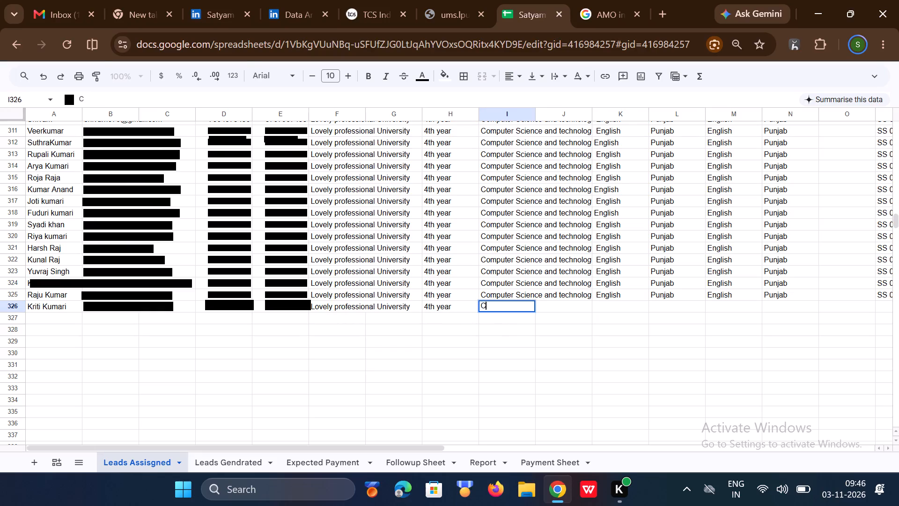
pyautogui.write('omp')
pyautogui.press('u')
pyautogui.write('ter')
pyautogui.press('space')
pyautogui.write('Sc')
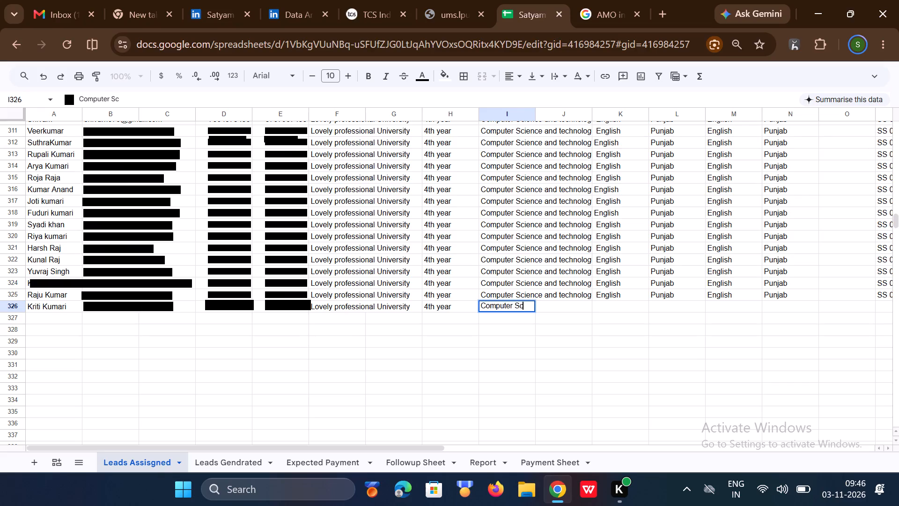
pyautogui.press('i')
pyautogui.write('en')
pyautogui.write('ce and')
pyautogui.press('space')
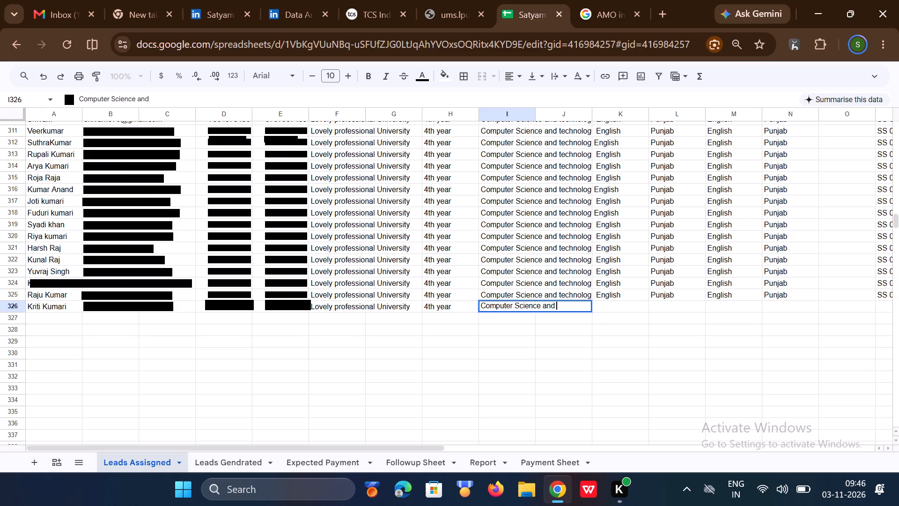
pyautogui.write('tech')
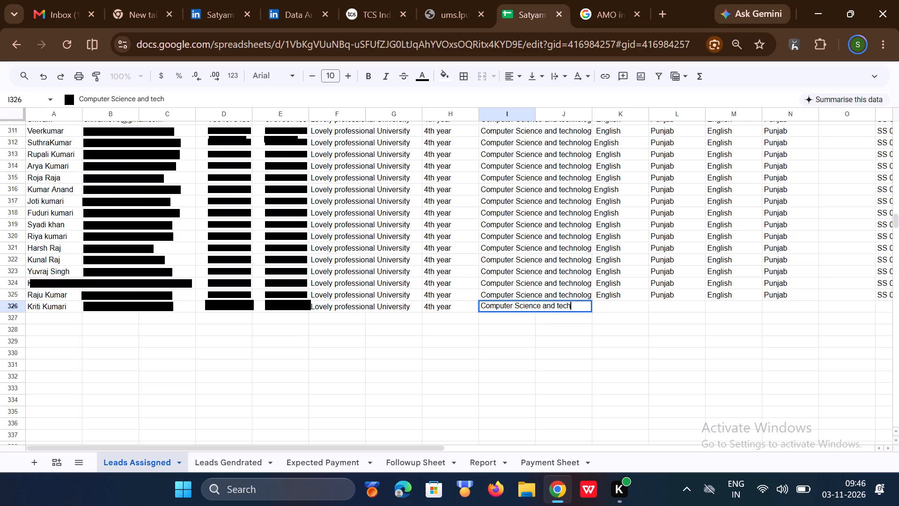
pyautogui.write('nolo')
pyautogui.write('gy')
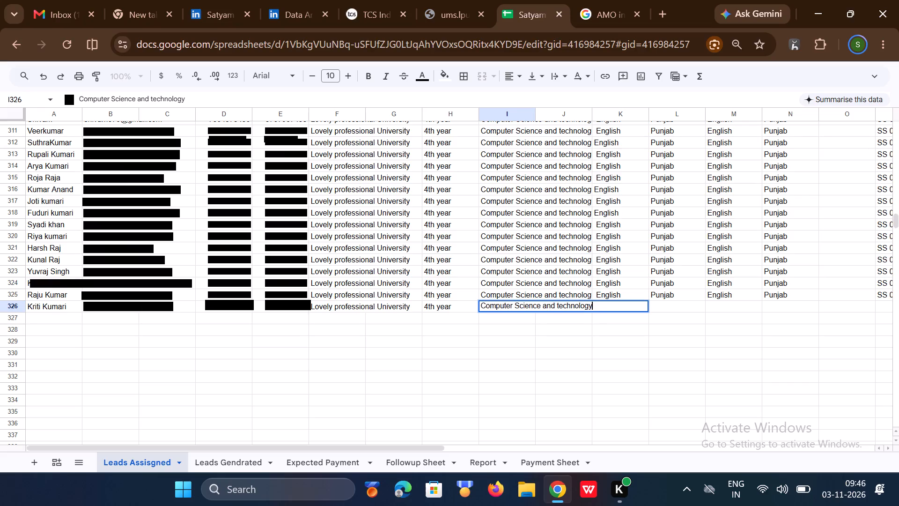
# Fill in the new lead's first language and state pair with "English" in K326 and "Punjab" in L326.
pyautogui.click(623, 313)
pyautogui.doubleClick(614, 304)
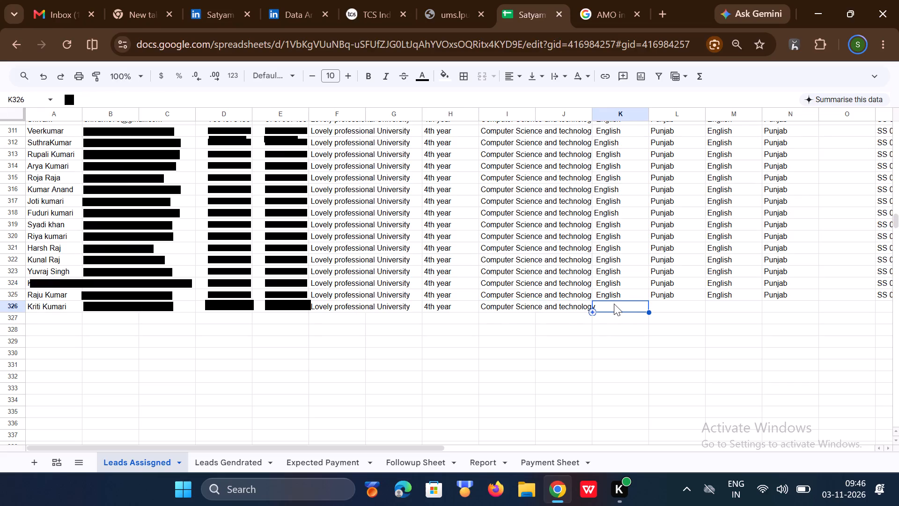
pyautogui.press('space')
pyautogui.hotkey('shift', 'e')
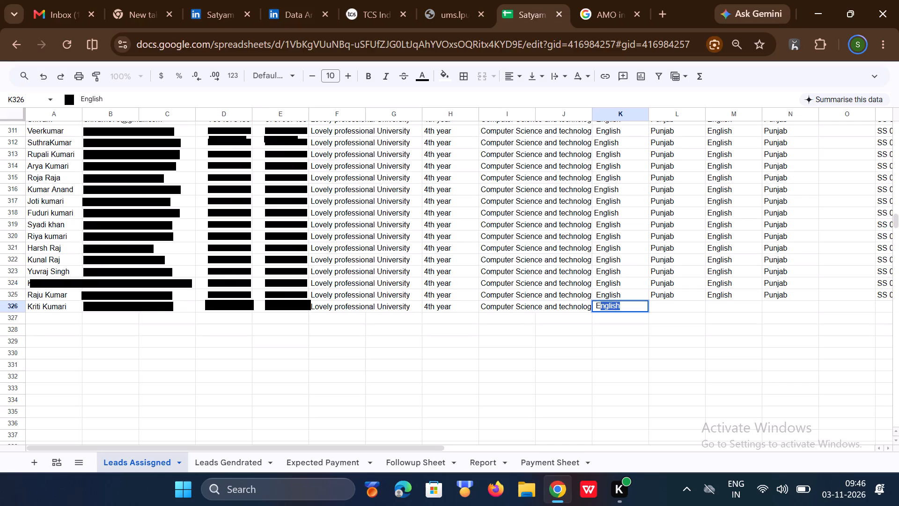
pyautogui.write('nglish')
pyautogui.doubleClick(672, 308)
pyautogui.hotkey('shift', 'p')
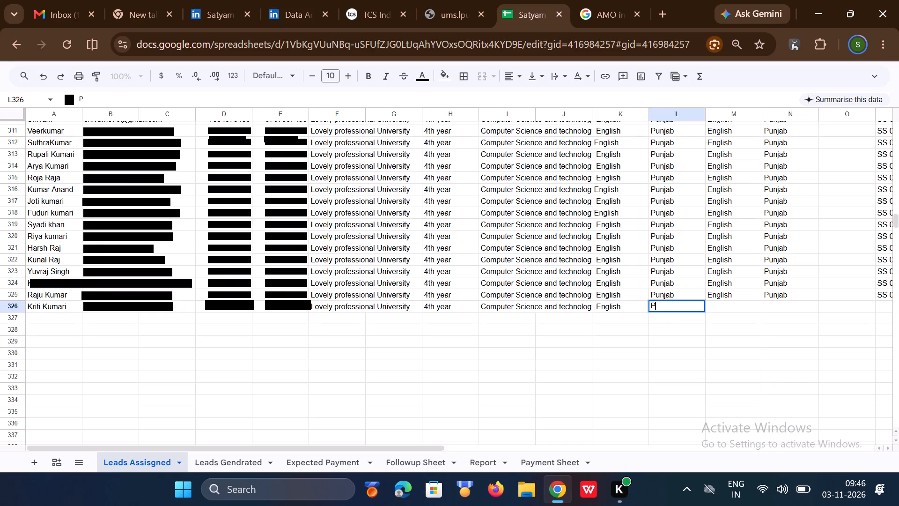
pyautogui.write('unjab')
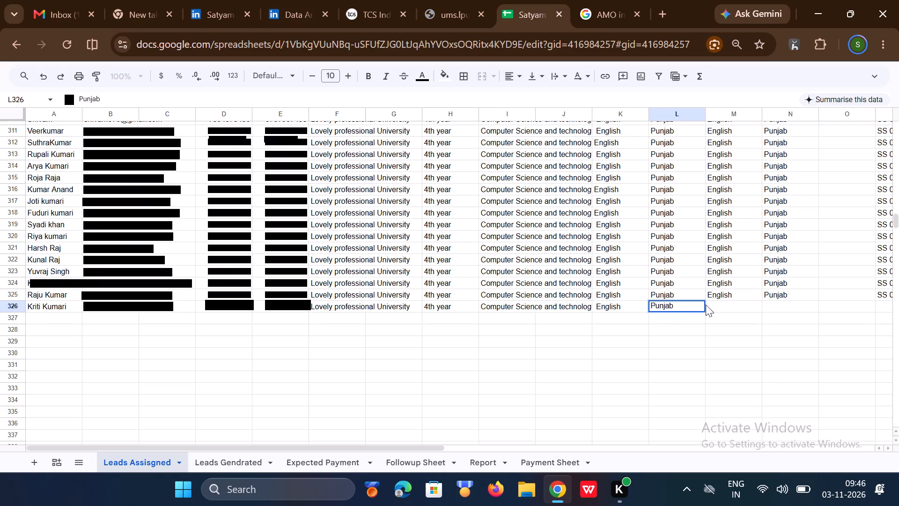
# Fill in the new lead's second language and state pair with "English" in M326 and "Punjab" in N326.
pyautogui.doubleClick(717, 303)
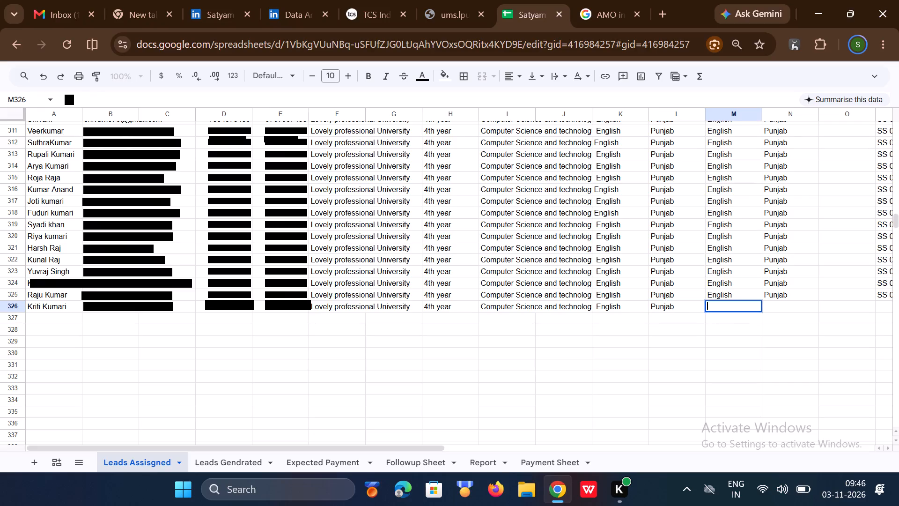
pyautogui.hotkey('shift', 'e')
pyautogui.write('nglish')
pyautogui.doubleClick(788, 308)
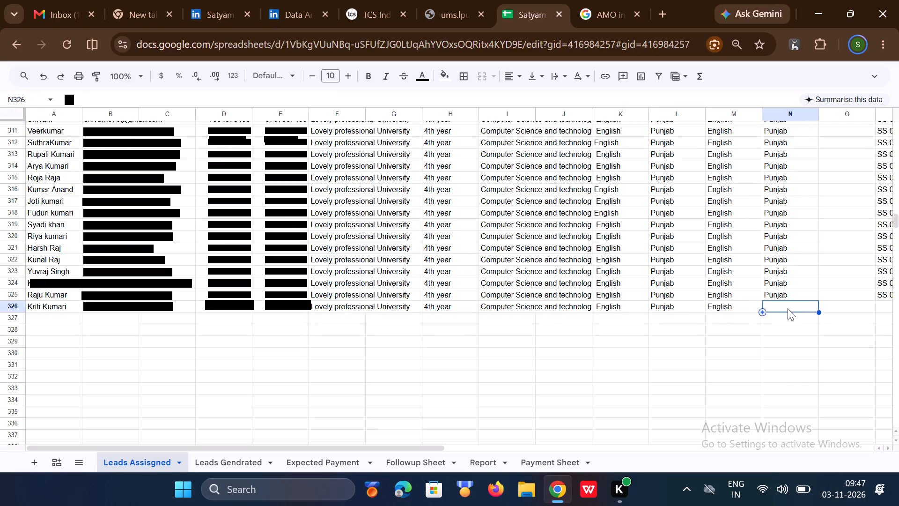
pyautogui.write('Punjab')
pyautogui.click(777, 321)
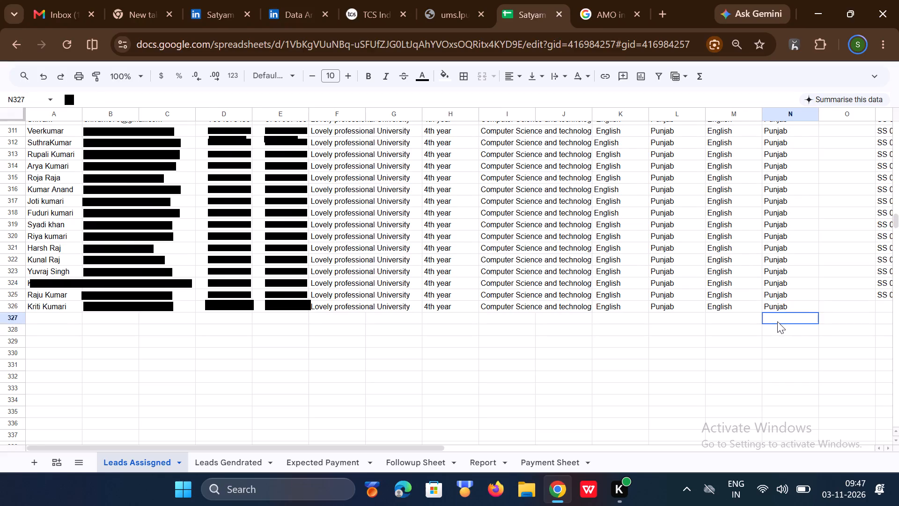
# Enter the code "SS 010" for the new lead in cell P326.
pyautogui.hscroll(-2, 777, 321)
pyautogui.moveTo(796, 296); pyautogui.dragTo(793, 301)
pyautogui.click(793, 301)
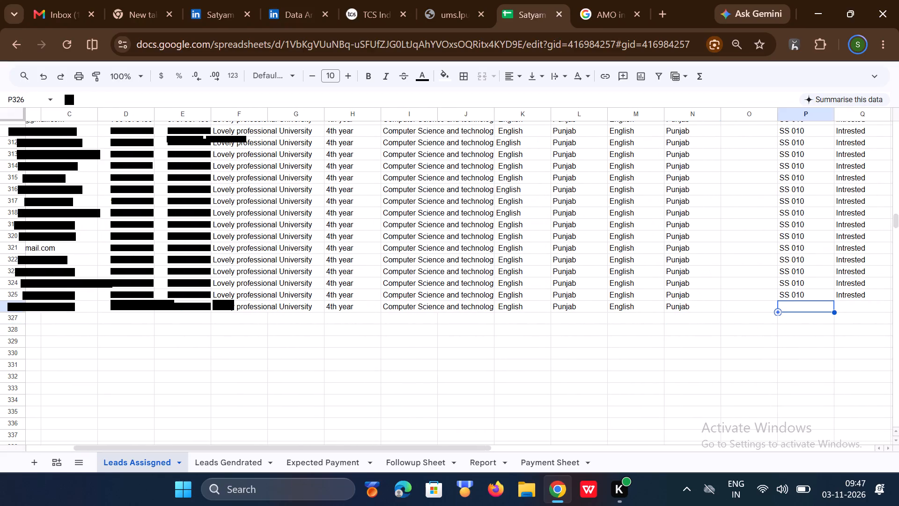
pyautogui.doubleClick(792, 308)
pyautogui.write('SS')
pyautogui.press('space')
pyautogui.write('01o')
pyautogui.press('BackSpace')
pyautogui.press('0')
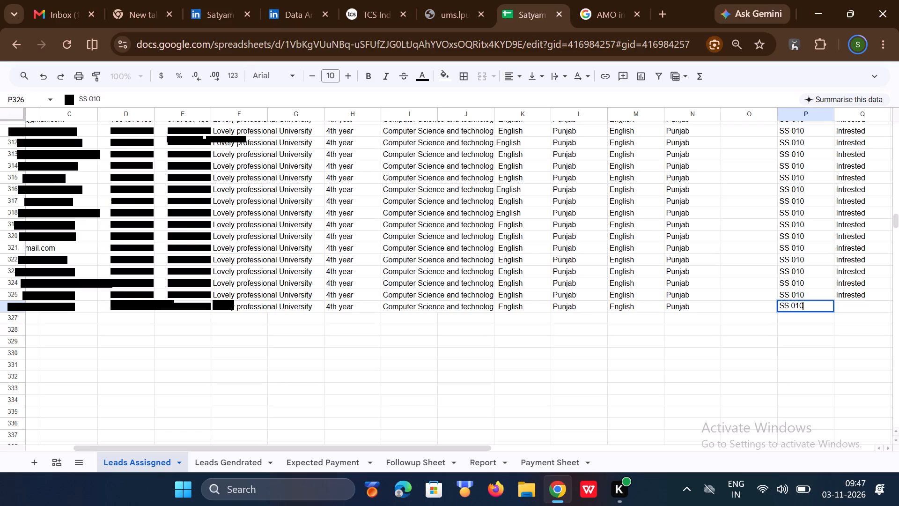
# Enter "Intrested" as the new lead's interest status in cell Q326.
pyautogui.doubleClick(847, 307)
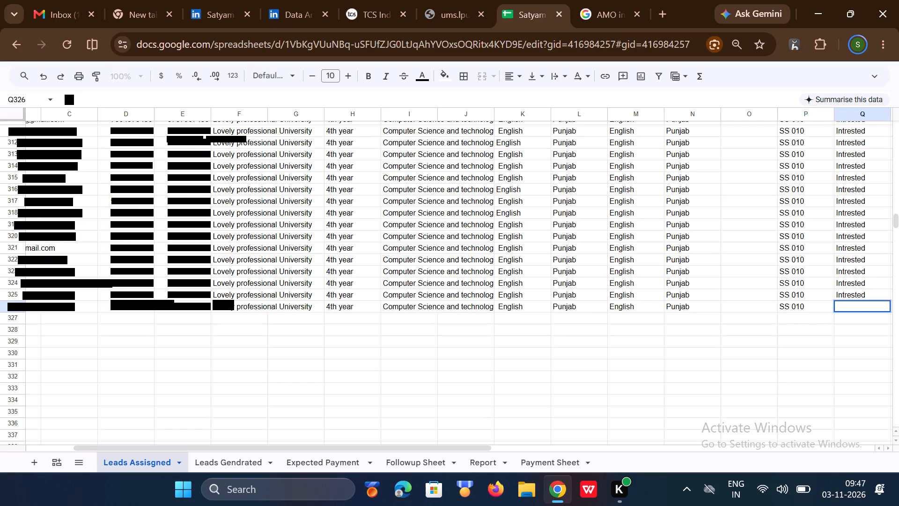
pyautogui.write('Intrested')
pyautogui.click(808, 325)
pyautogui.hscroll(-3, 744, 347)
pyautogui.hscroll(6, 744, 347)
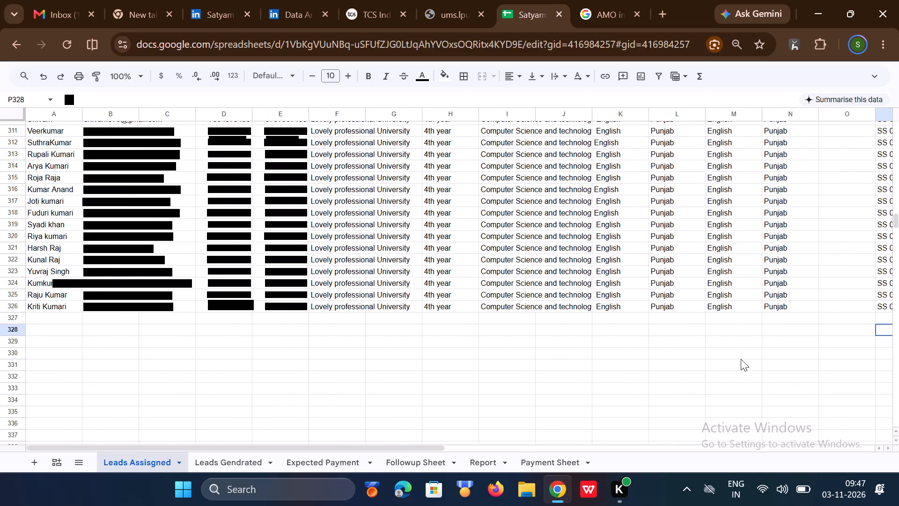
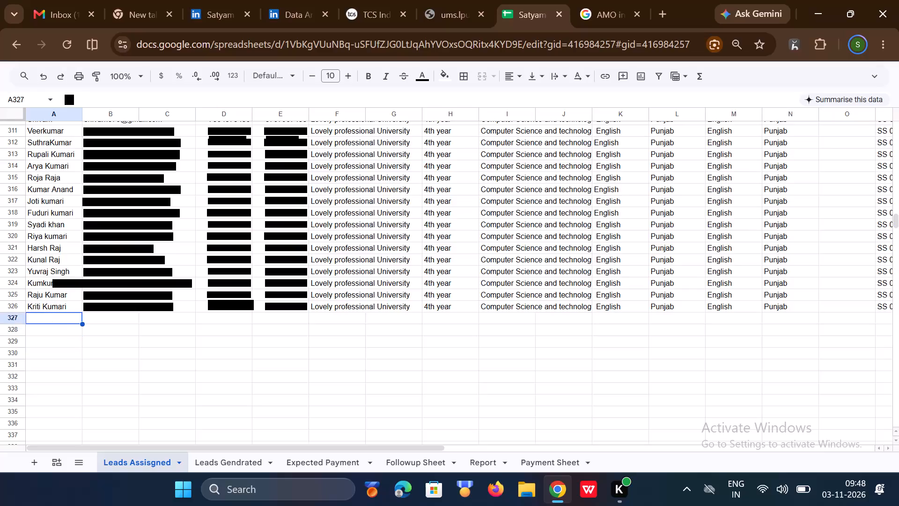
# Enter the next new lead's name in cell A327 of the "Leads Assisgned" sheet.
pyautogui.click(51, 316)
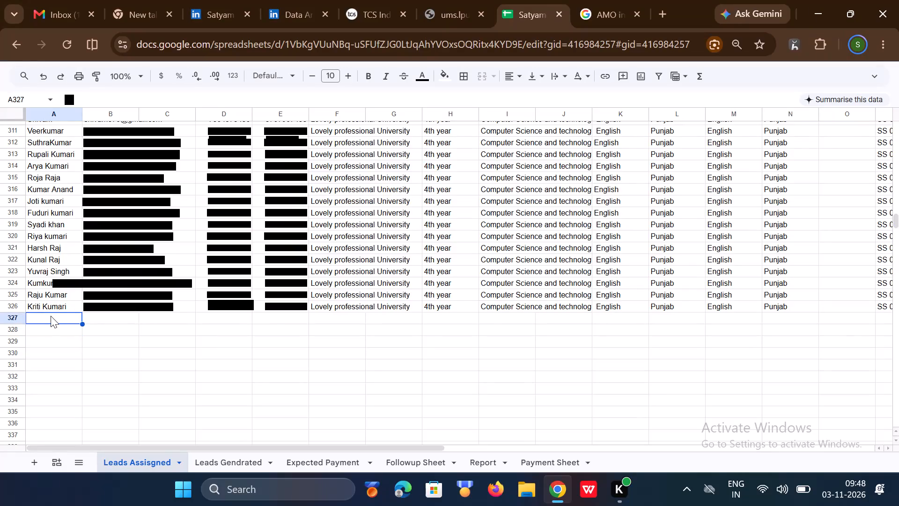
pyautogui.doubleClick(51, 316)
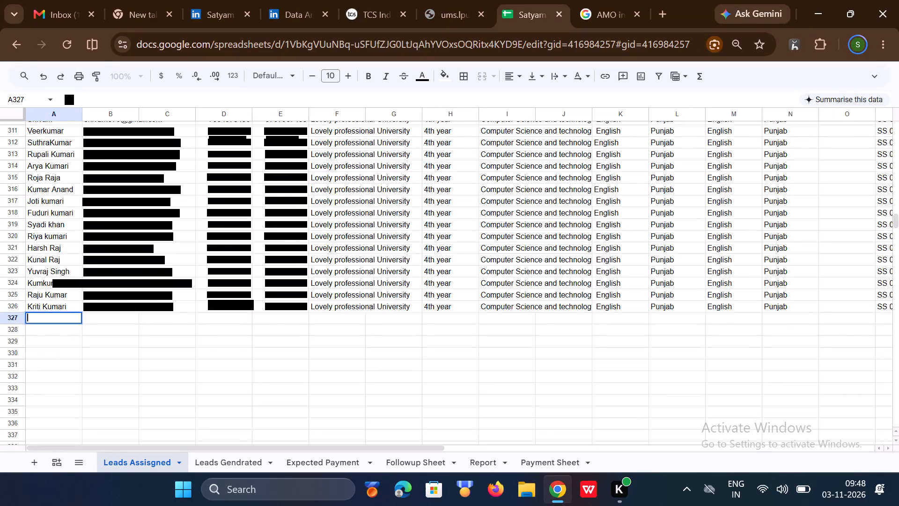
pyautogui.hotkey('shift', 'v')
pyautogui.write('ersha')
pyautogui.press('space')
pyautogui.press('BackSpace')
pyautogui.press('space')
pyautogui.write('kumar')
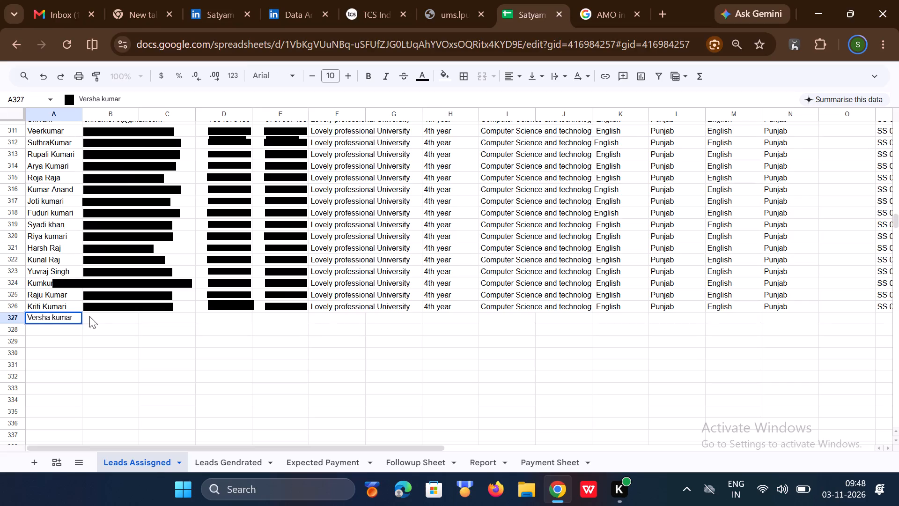
# Open cell B327 for entry of the new lead's e-mail address.
pyautogui.doubleClick(98, 318)
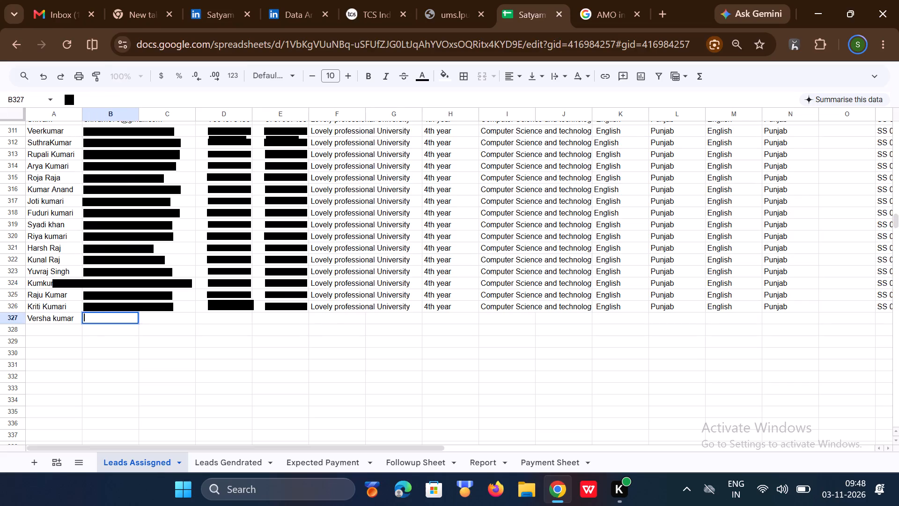
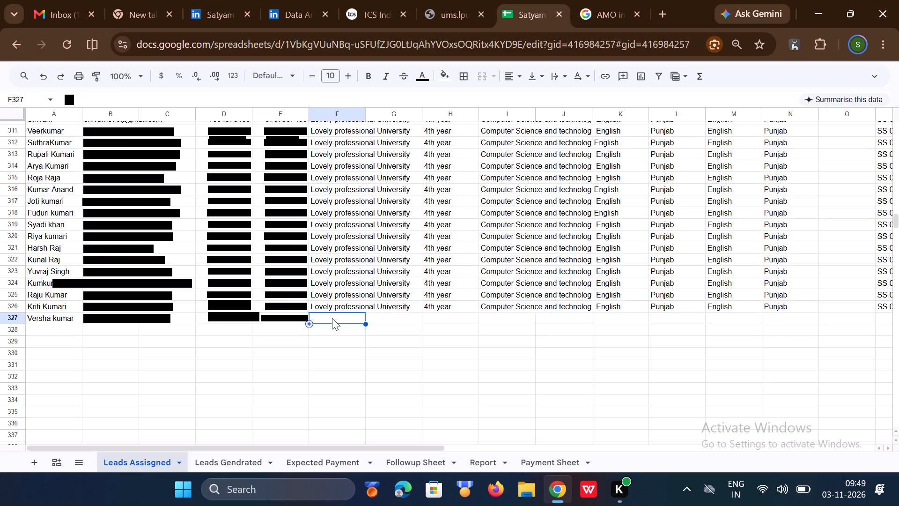
# Delete the stray character near the start of the new lead's contact number in cell E327.
pyautogui.click(289, 320)
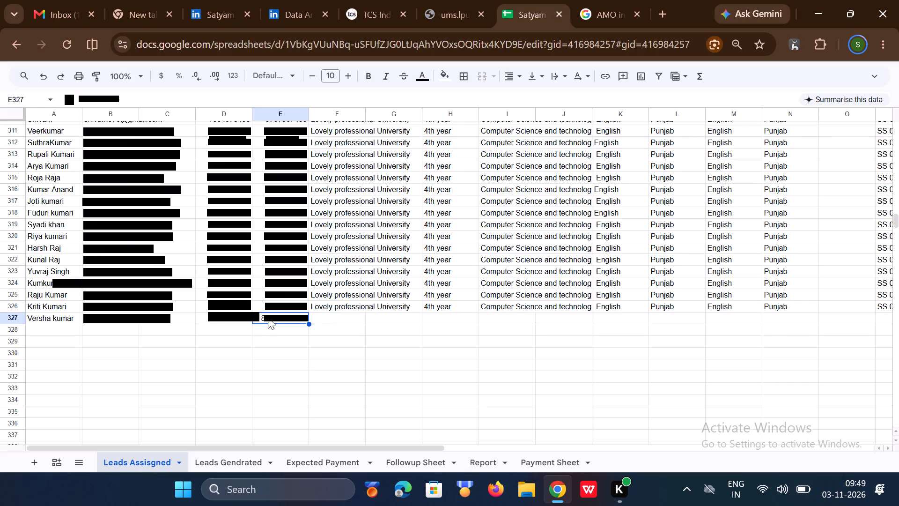
pyautogui.doubleClick(268, 317)
pyautogui.click(266, 317)
pyautogui.press('BackSpace')
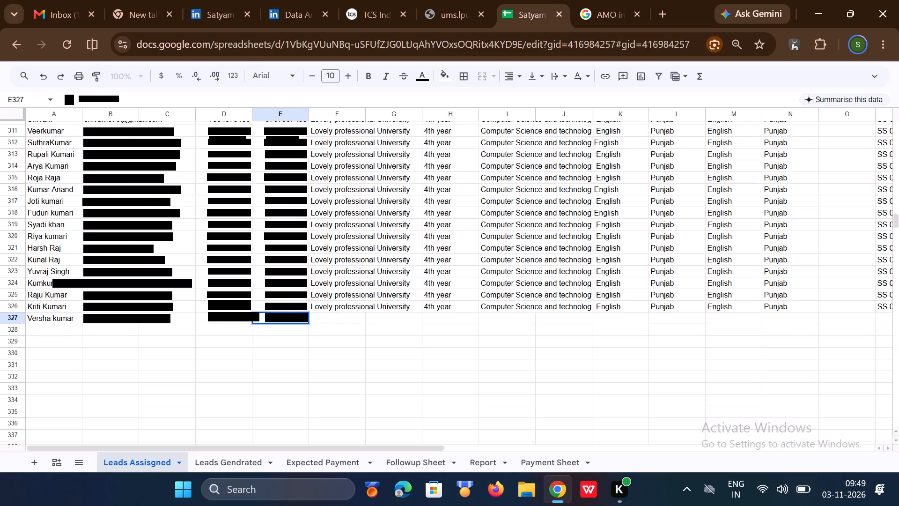
# Enter "Lovely professional University" as the new lead's university in cell F327.
pyautogui.doubleClick(330, 312)
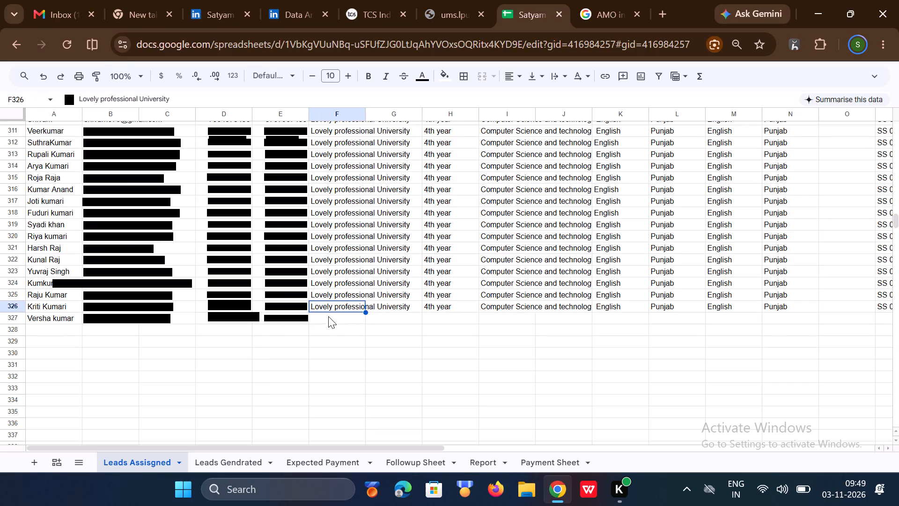
pyautogui.doubleClick(327, 321)
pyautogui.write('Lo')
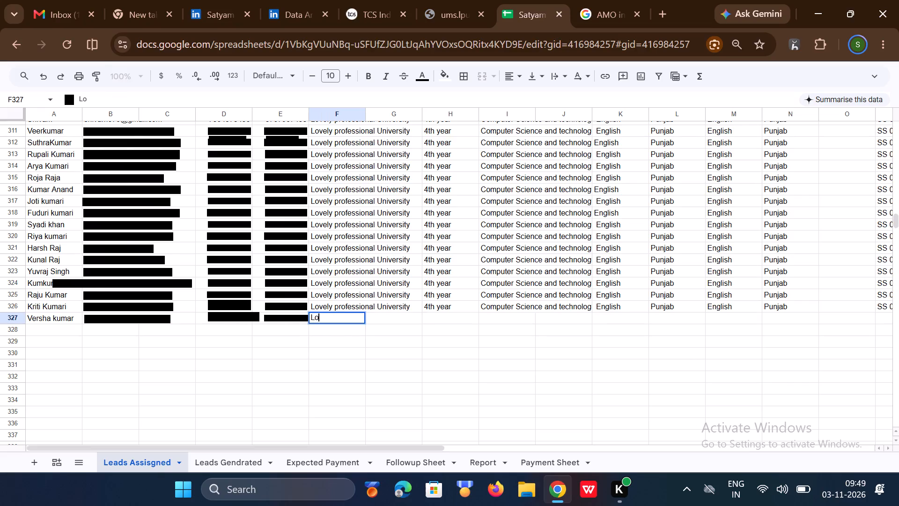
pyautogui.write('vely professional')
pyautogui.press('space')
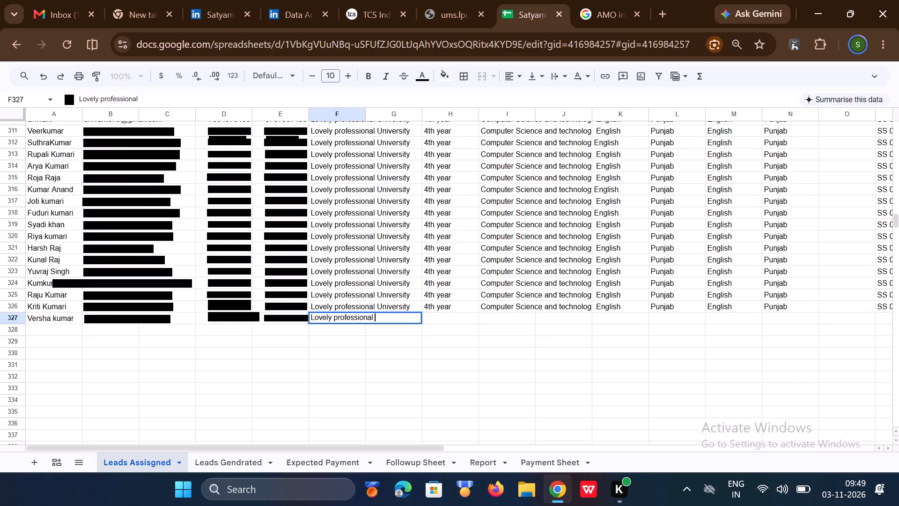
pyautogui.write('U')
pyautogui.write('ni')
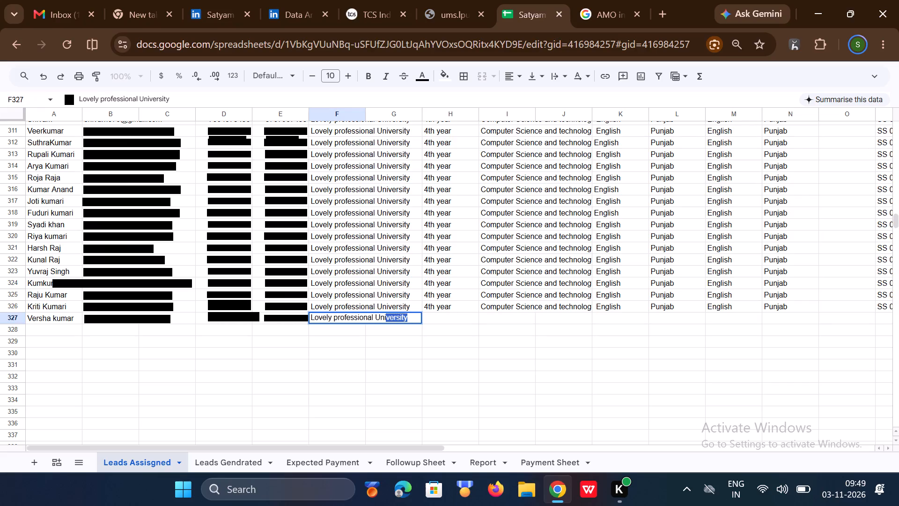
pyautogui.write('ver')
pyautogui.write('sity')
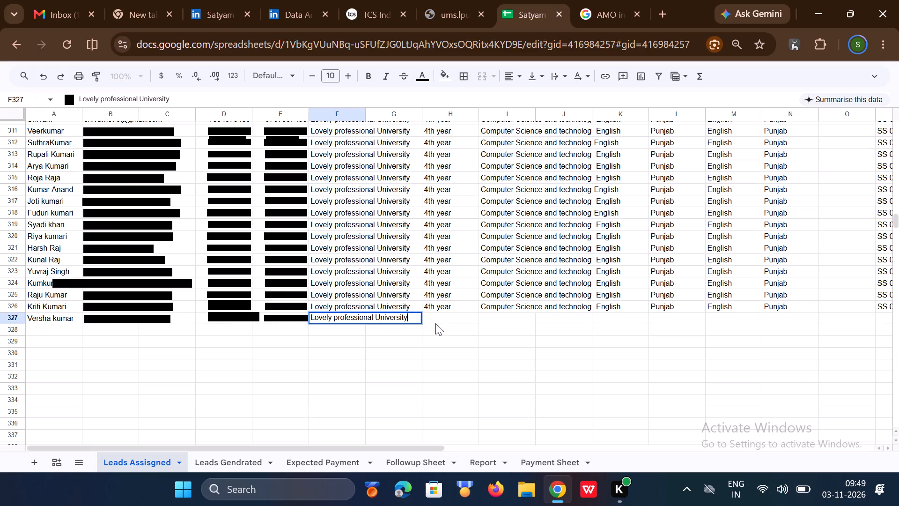
# Enter "4th year" as the new lead's year of study in cell H327.
pyautogui.doubleClick(441, 319)
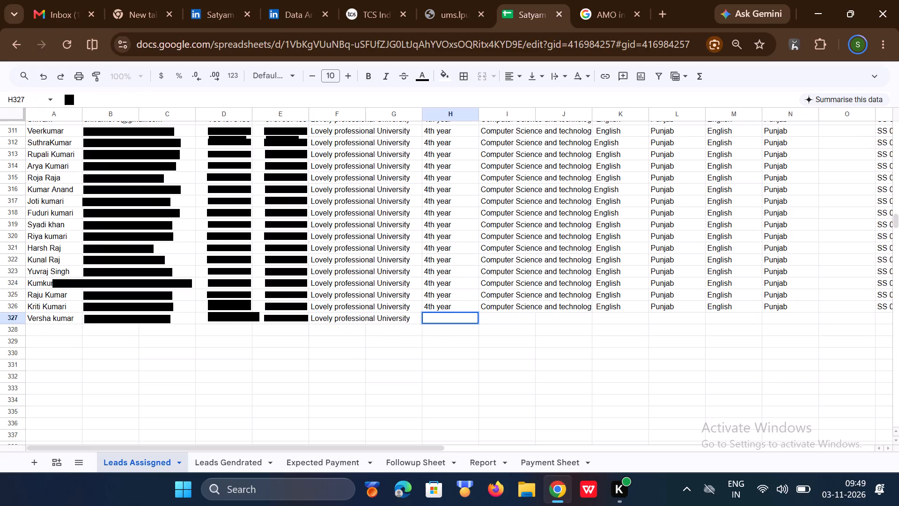
pyautogui.hotkey('shift', '$')
pyautogui.press('BackSpace')
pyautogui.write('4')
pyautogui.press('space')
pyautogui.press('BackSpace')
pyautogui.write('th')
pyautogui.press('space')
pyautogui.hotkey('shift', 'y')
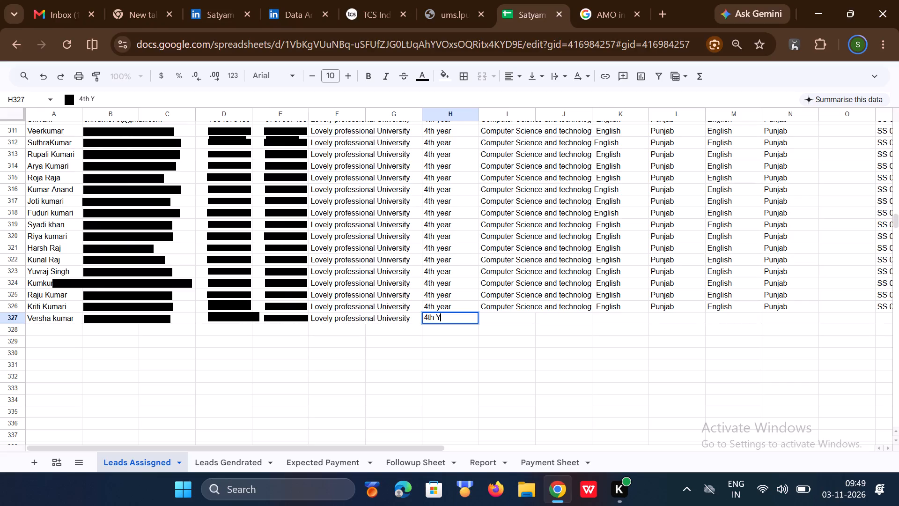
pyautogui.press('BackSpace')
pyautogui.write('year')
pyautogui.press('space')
# Enter "Computer Science and technology" as the new lead's field of study in cell I327.
pyautogui.doubleClick(501, 320)
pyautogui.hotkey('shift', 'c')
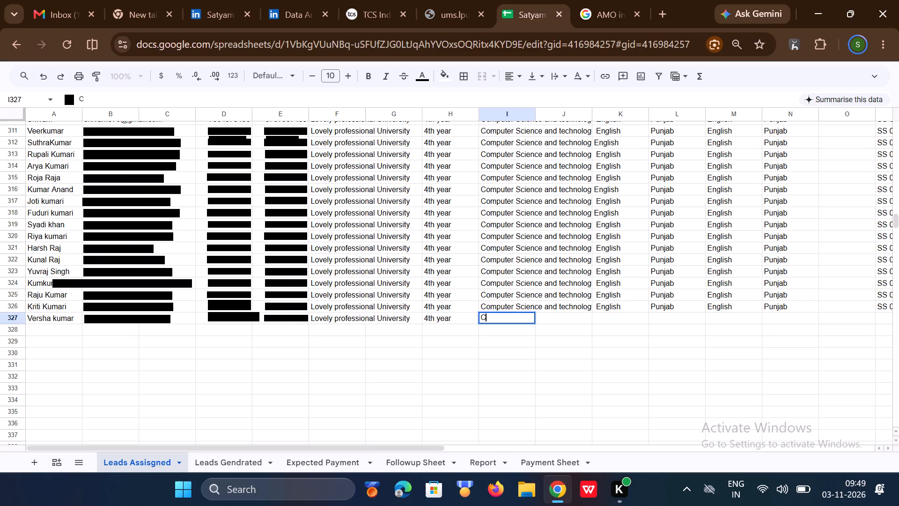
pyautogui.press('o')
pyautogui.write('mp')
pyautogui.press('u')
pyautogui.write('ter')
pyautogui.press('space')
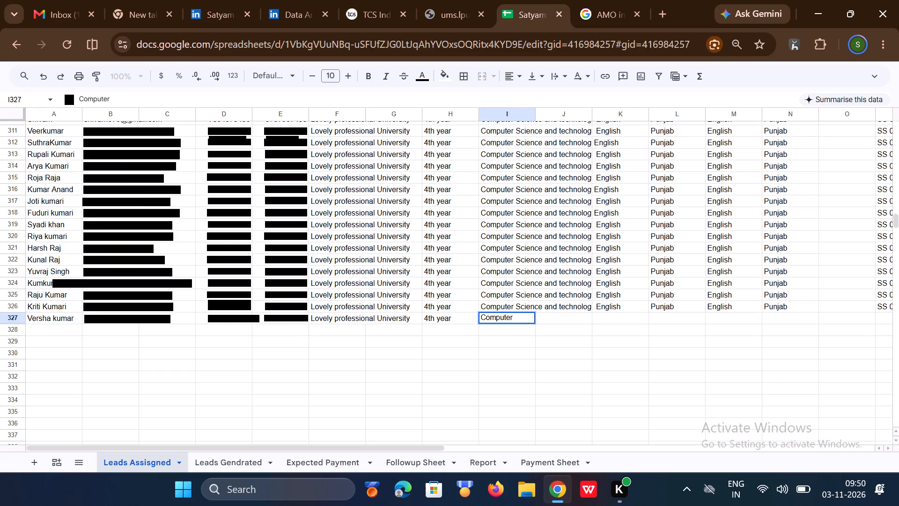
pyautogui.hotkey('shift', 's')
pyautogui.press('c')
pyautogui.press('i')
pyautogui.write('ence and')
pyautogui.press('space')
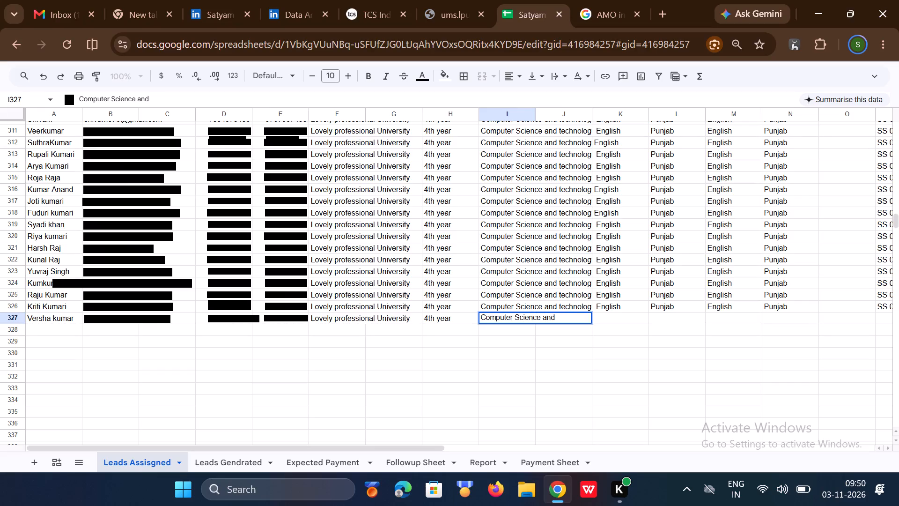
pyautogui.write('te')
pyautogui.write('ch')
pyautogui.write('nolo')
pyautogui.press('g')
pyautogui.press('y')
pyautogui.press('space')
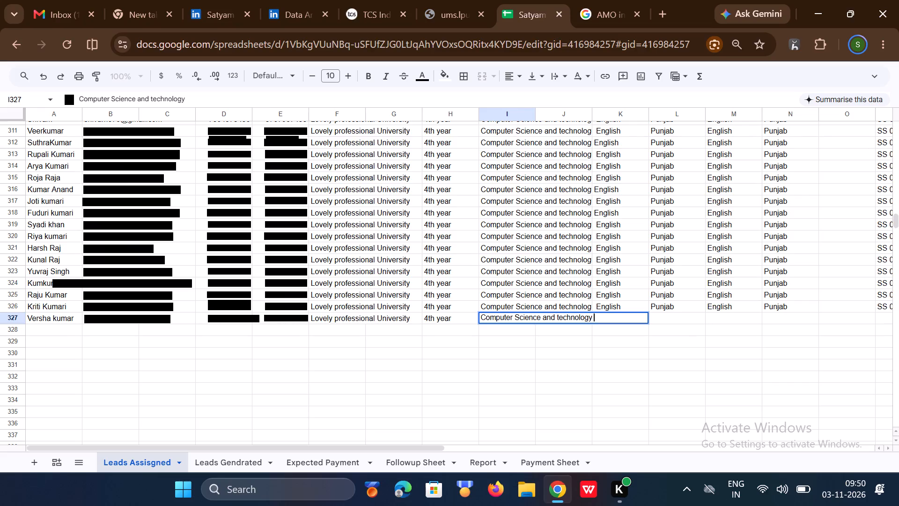
pyautogui.click(537, 341)
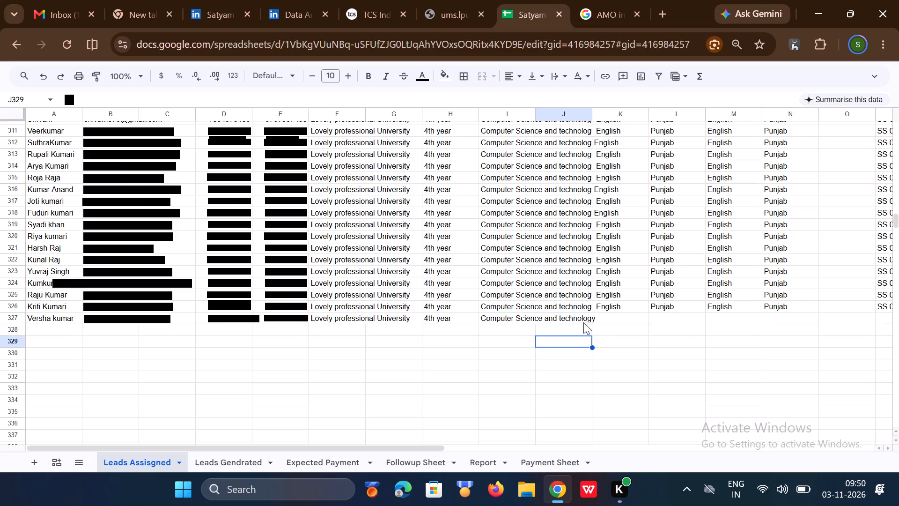
# Enter "English" with a leading space as the new lead's language in cell K327.
pyautogui.doubleClick(606, 321)
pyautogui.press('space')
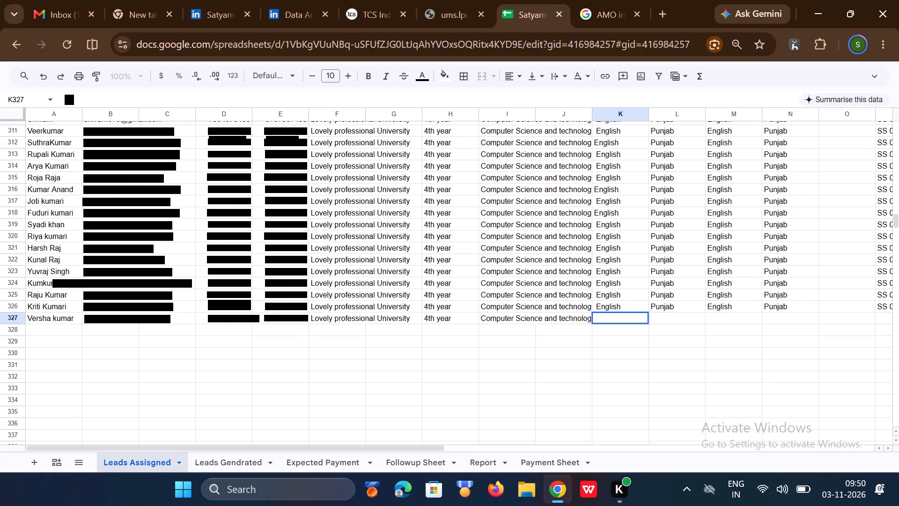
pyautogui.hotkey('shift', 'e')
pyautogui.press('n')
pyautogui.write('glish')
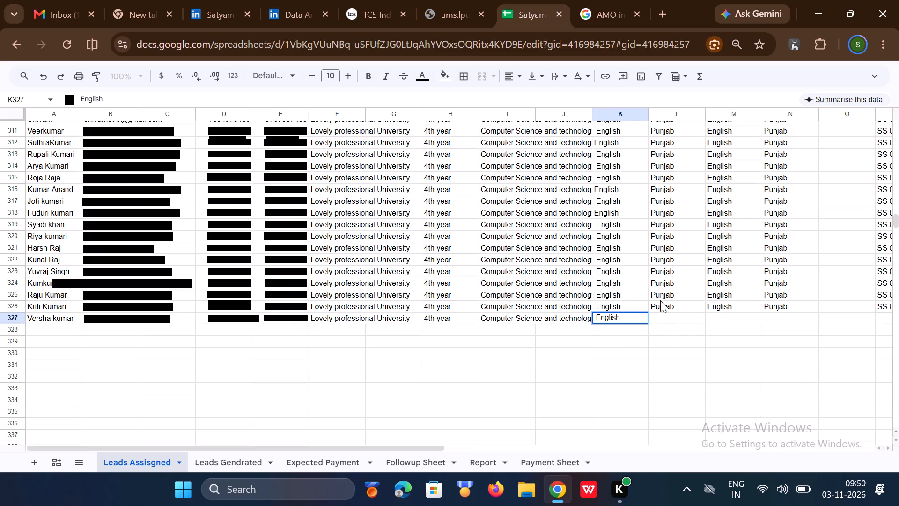
# Enter "Punjab" as the new lead's state in cell L327.
pyautogui.doubleClick(660, 322)
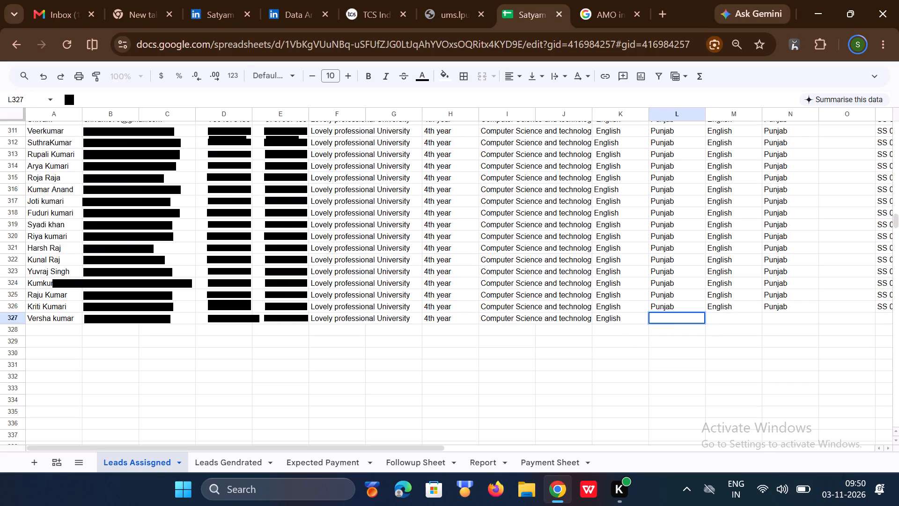
pyautogui.doubleClick(664, 319)
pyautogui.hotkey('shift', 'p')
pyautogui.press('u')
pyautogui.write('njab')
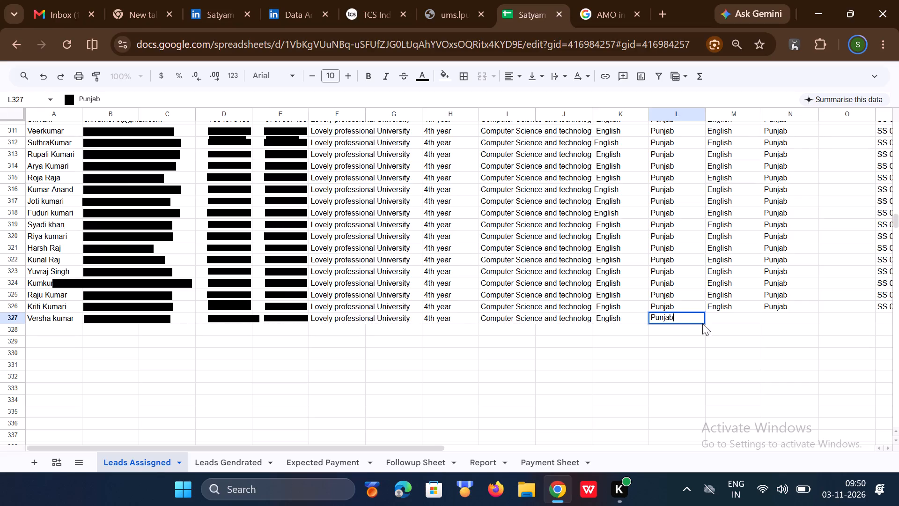
# Enter "English" as the new lead's second language entry in cell M327.
pyautogui.doubleClick(716, 316)
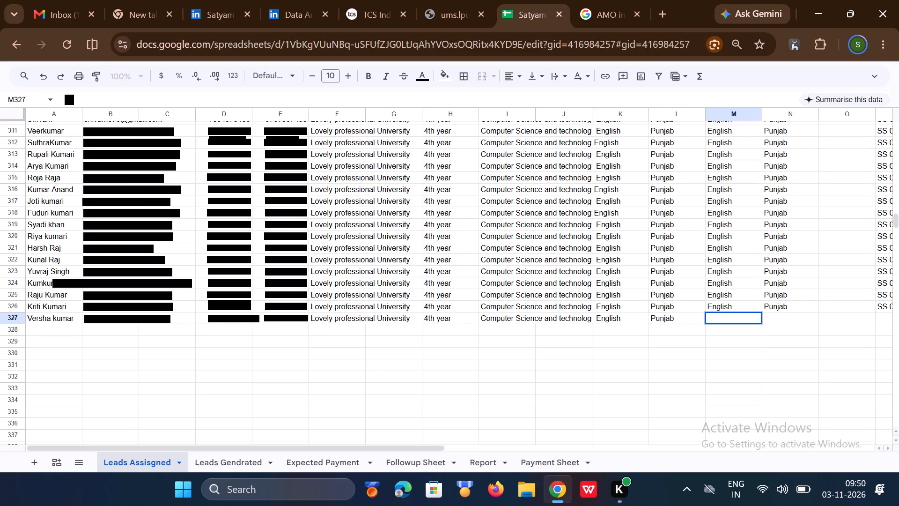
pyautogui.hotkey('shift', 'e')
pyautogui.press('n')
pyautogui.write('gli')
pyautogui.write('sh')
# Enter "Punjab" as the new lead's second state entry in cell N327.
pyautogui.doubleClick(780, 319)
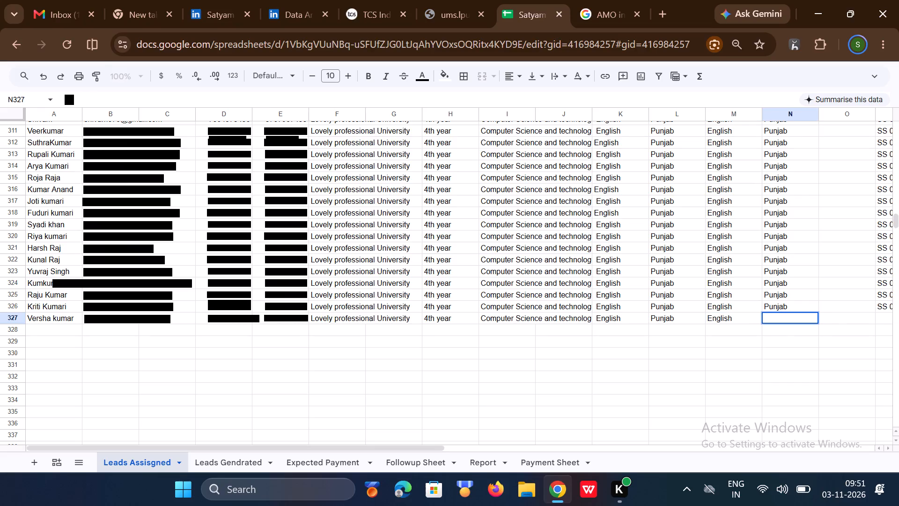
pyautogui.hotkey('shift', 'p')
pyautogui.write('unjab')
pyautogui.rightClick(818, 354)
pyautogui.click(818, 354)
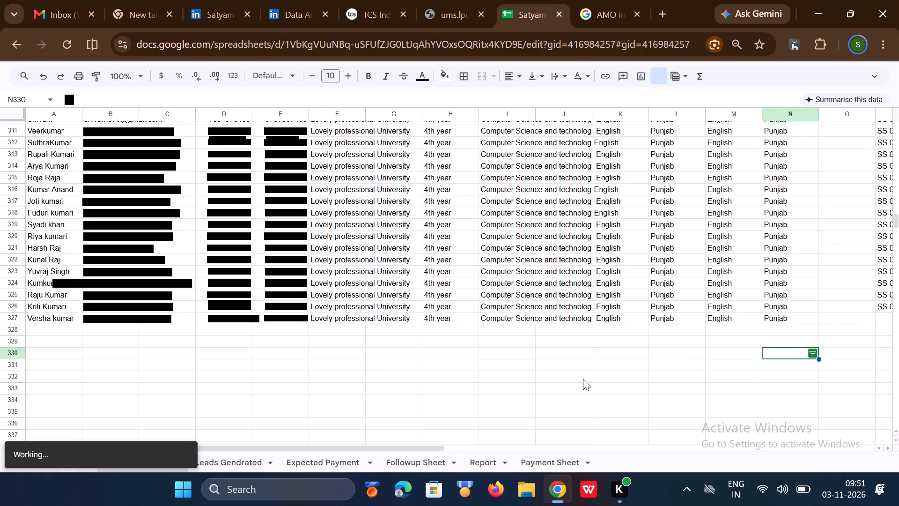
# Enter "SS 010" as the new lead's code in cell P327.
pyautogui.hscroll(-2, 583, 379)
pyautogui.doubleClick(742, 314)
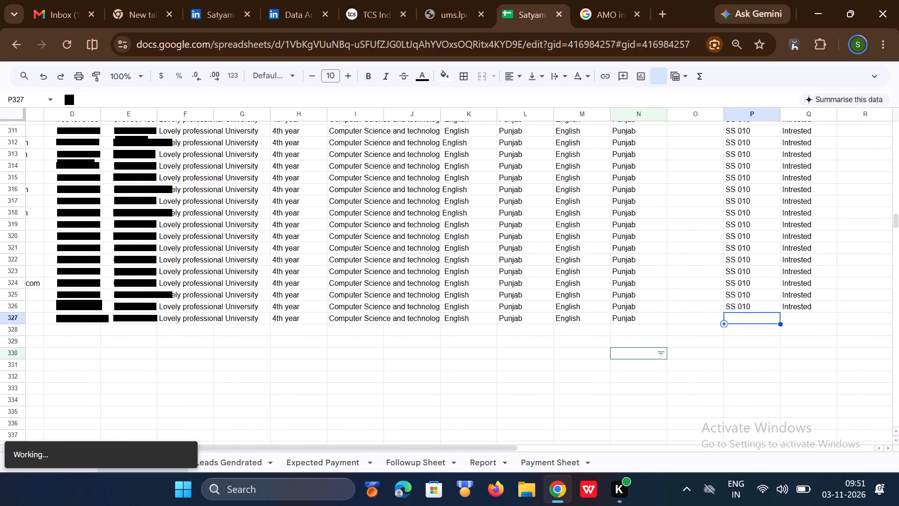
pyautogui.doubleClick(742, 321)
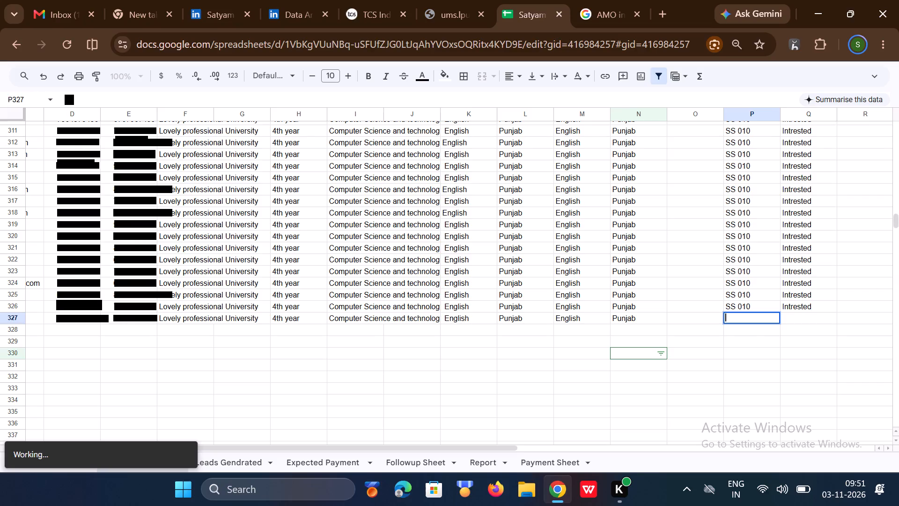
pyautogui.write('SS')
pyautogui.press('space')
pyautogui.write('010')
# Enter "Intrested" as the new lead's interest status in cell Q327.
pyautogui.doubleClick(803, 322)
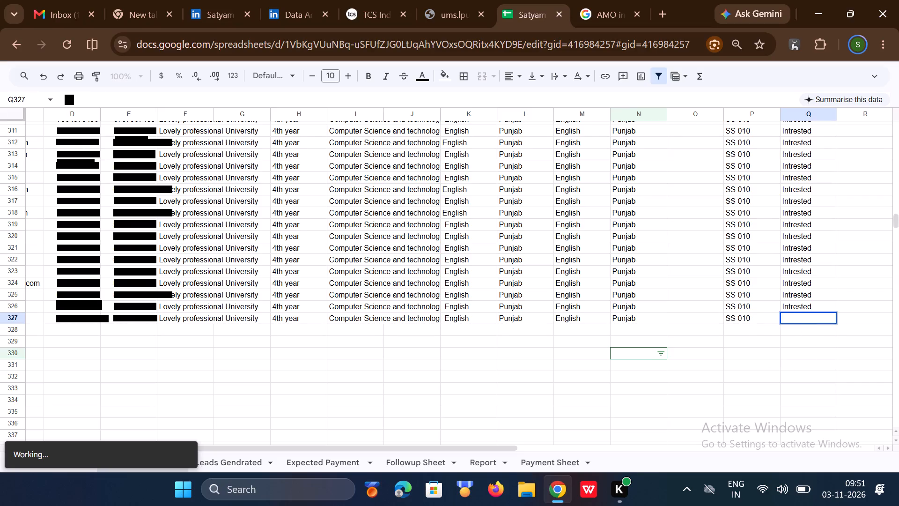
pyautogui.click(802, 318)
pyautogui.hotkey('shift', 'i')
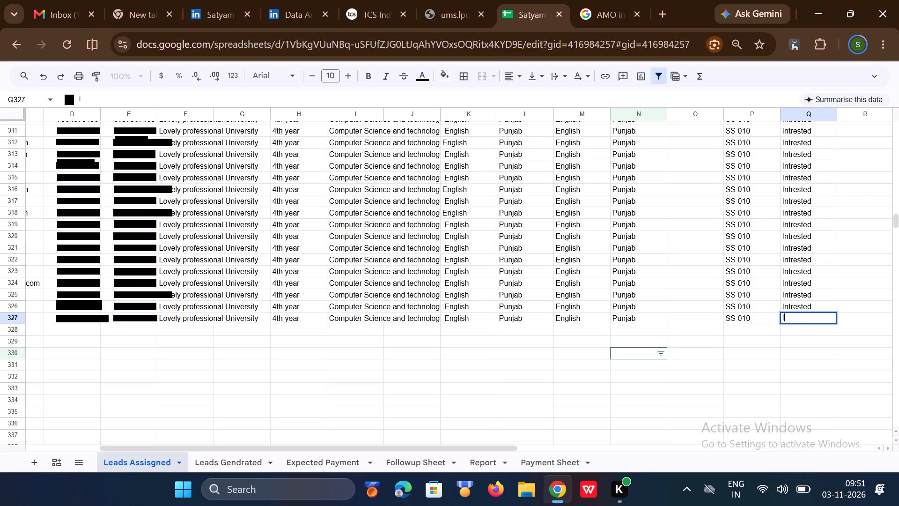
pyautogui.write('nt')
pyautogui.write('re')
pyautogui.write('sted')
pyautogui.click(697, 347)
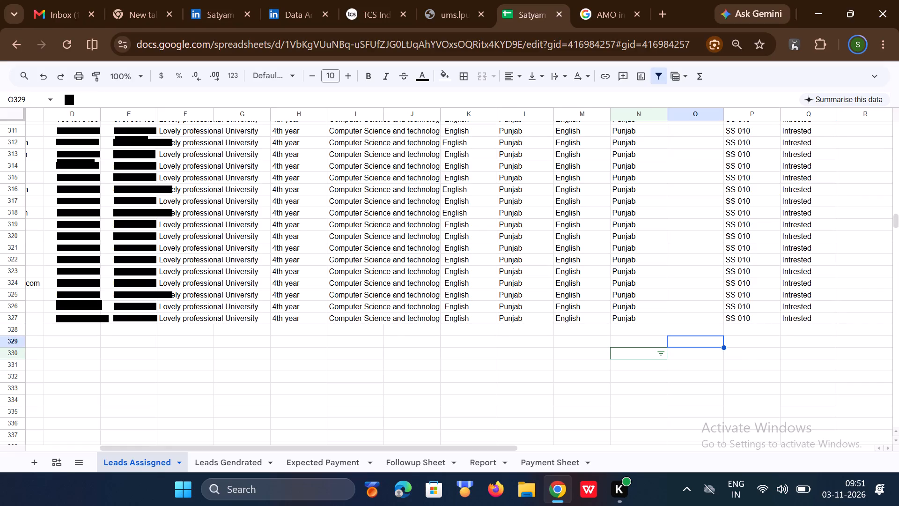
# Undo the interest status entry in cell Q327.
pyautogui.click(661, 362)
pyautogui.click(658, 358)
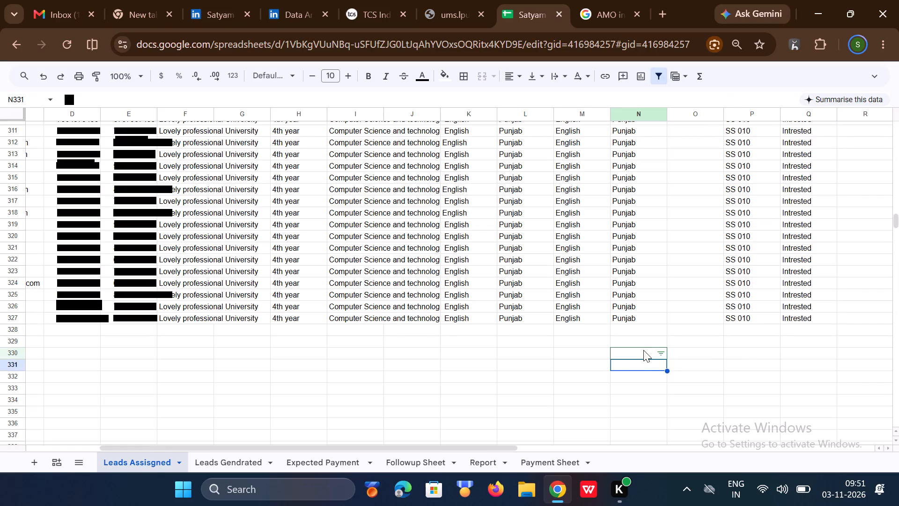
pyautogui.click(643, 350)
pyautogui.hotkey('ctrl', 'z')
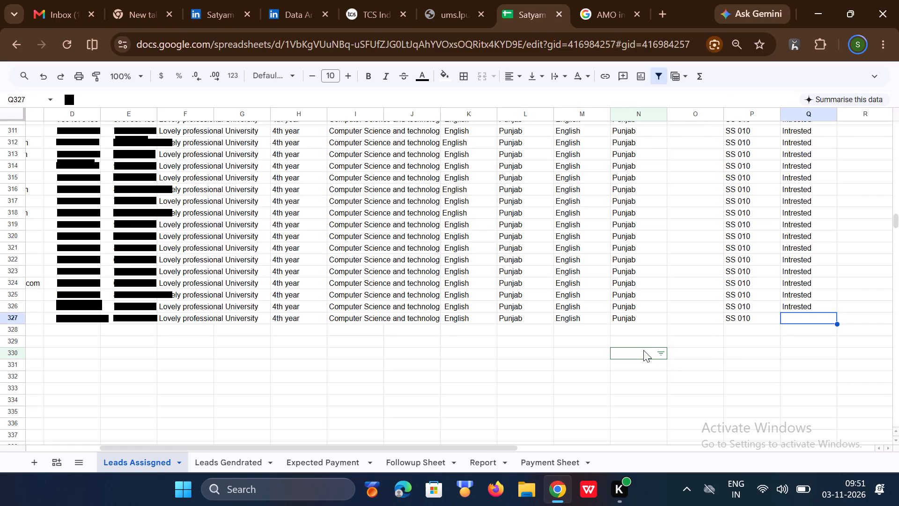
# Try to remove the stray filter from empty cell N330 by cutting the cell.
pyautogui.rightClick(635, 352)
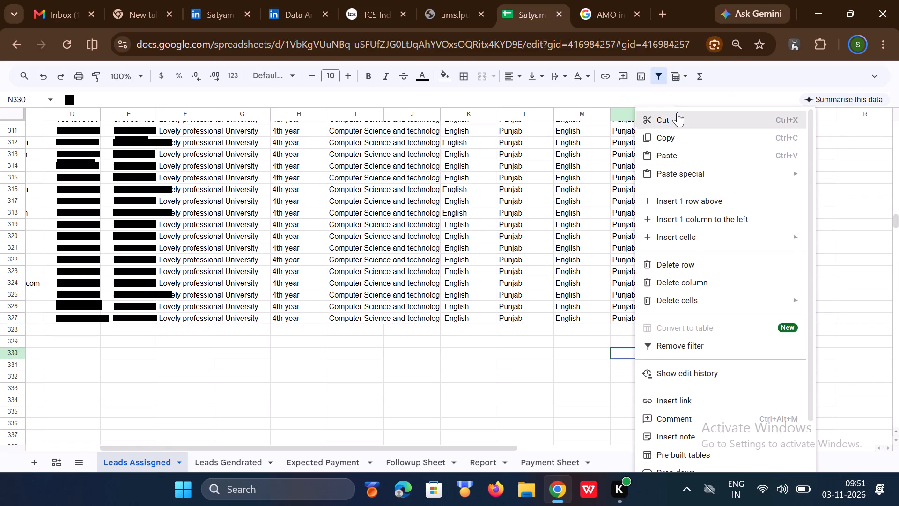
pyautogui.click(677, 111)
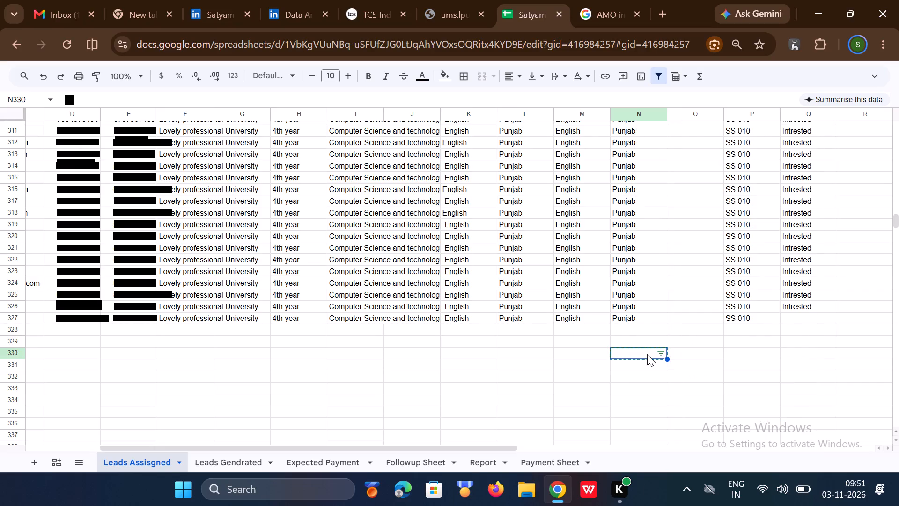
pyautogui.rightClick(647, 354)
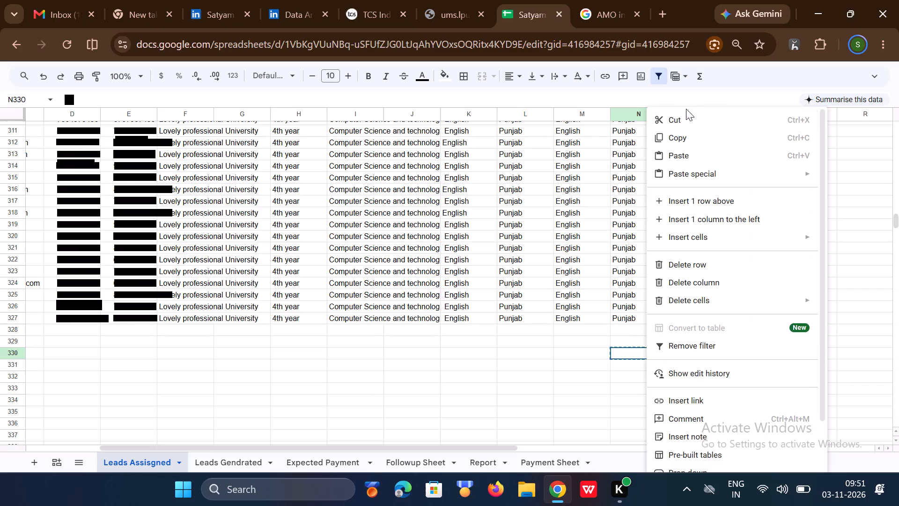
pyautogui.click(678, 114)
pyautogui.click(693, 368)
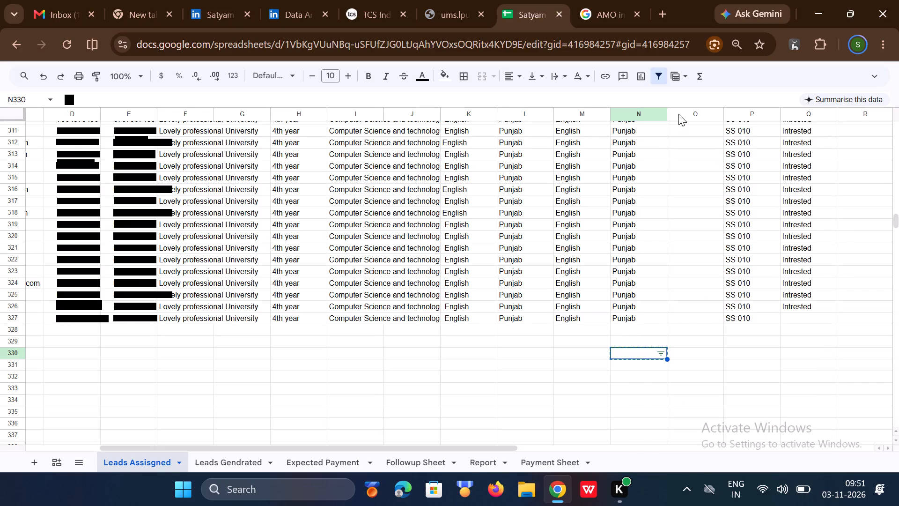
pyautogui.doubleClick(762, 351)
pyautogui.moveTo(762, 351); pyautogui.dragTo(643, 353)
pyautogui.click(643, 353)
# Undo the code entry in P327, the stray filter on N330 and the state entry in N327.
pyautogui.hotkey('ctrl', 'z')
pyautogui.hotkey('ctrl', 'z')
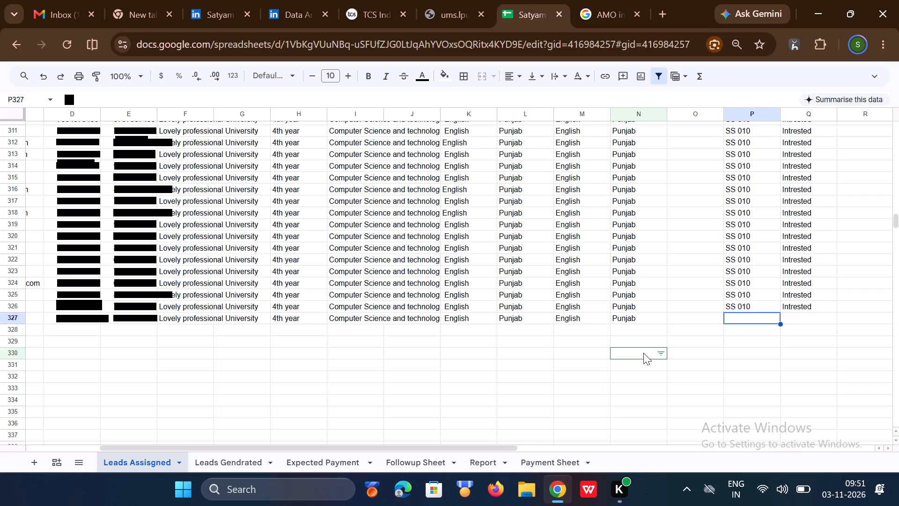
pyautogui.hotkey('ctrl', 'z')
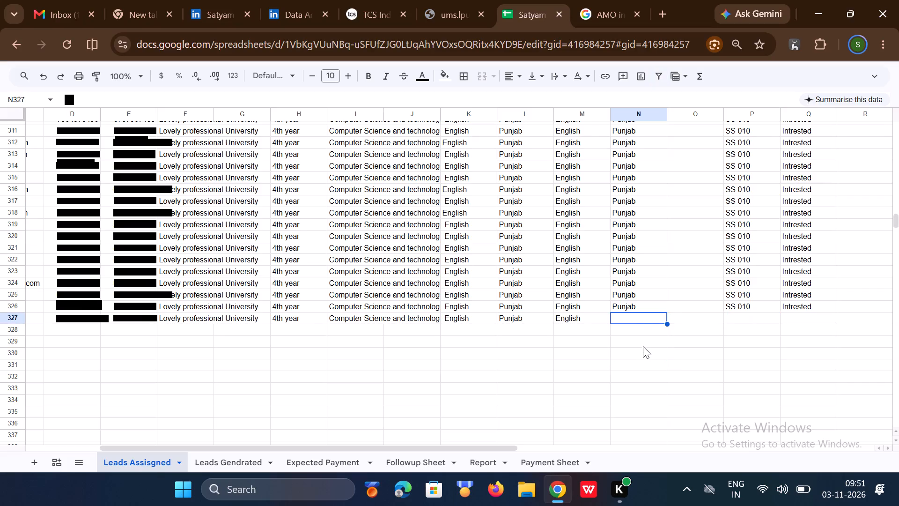
# Enter "Punjab" as the new lead's second state entry in cell N327.
pyautogui.click(626, 317)
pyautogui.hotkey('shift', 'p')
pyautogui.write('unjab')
# Enter "SS 010" as the new lead's code in cell P327.
pyautogui.doubleClick(738, 316)
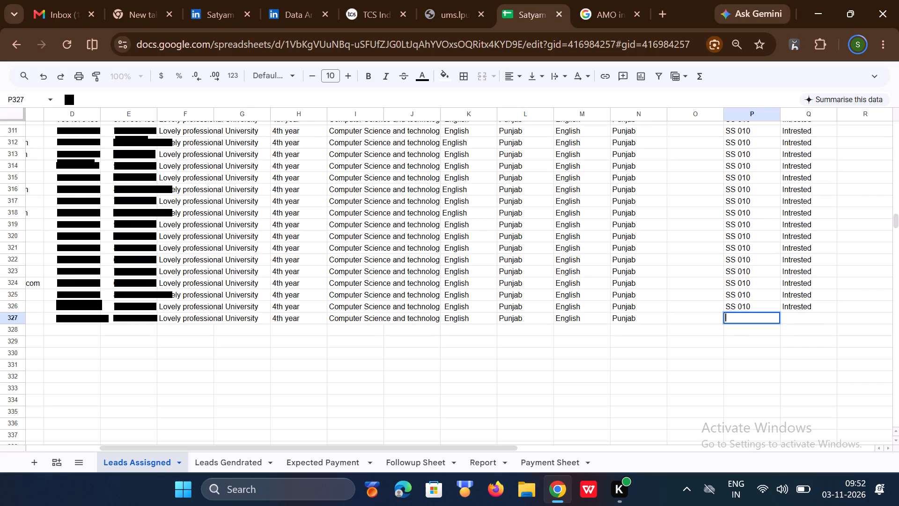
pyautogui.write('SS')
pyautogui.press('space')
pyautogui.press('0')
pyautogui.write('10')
# Enter "Intrested" as the new lead's interest status in cell Q327.
pyautogui.tripleClick(804, 320)
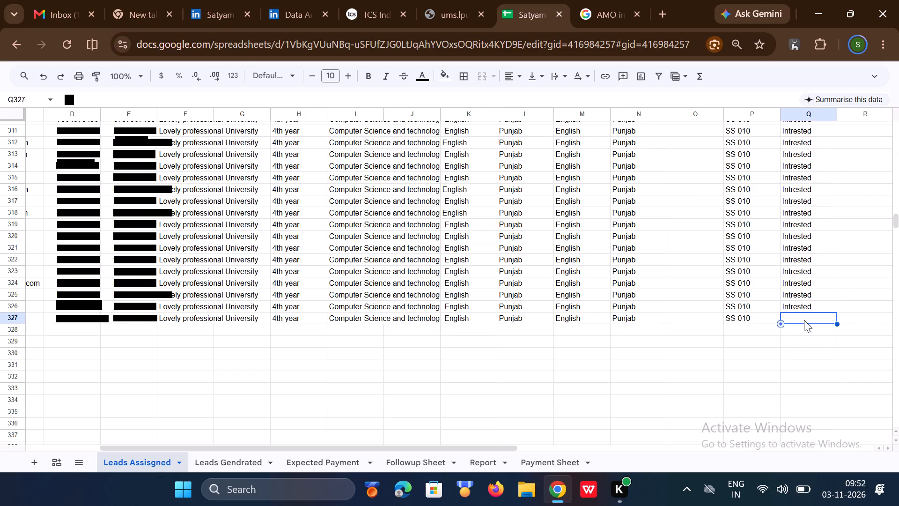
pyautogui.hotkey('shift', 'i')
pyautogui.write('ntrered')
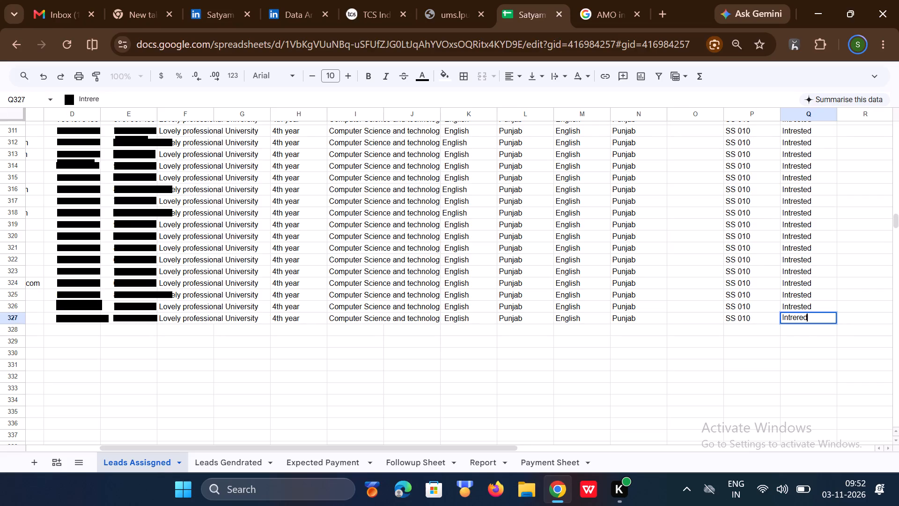
pyautogui.click(803, 320)
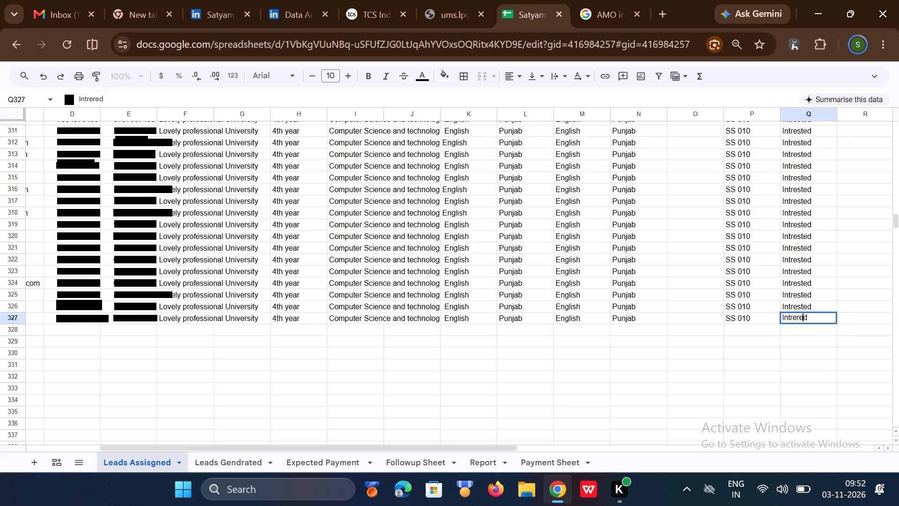
pyautogui.click(808, 320)
pyautogui.press('BackSpace')
pyautogui.press('BackSpace')
pyautogui.press('BackSpace')
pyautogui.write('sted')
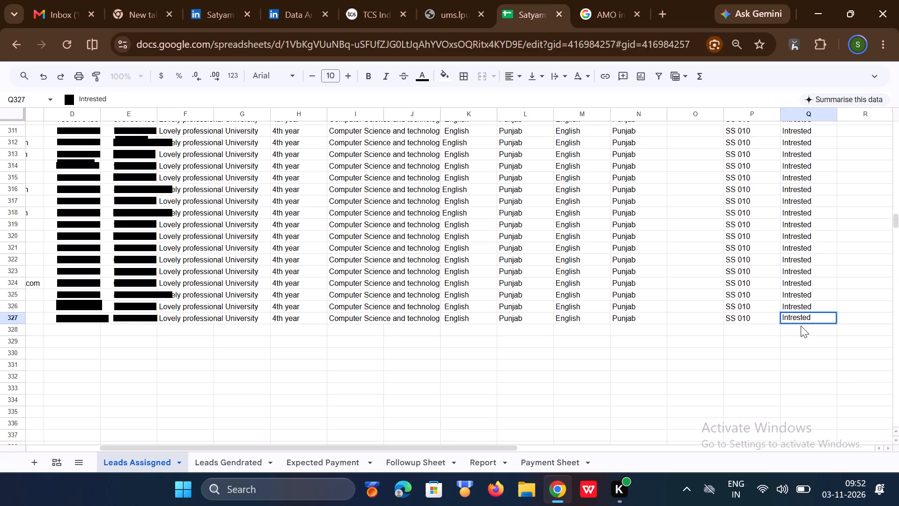
# Start the next lead's row by entering the student's name in cell A328.
pyautogui.hscroll(4, 336, 392)
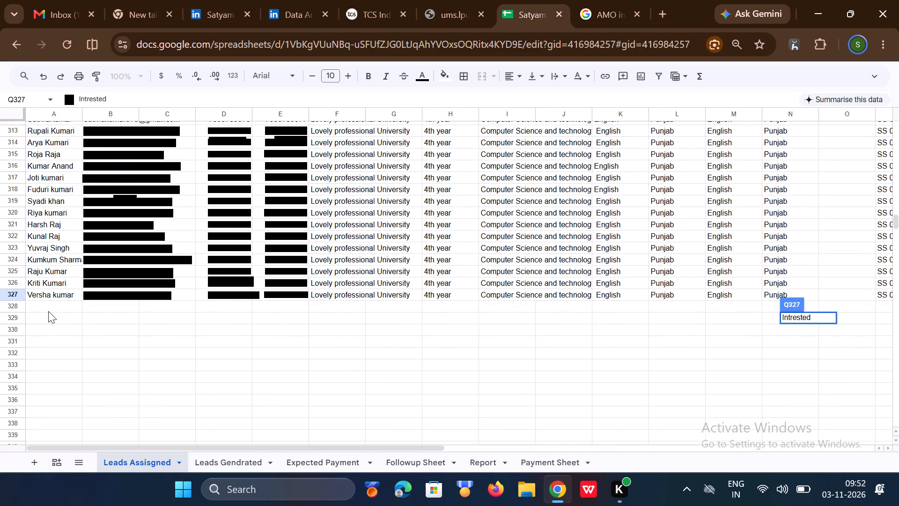
pyautogui.click(48, 311)
pyautogui.doubleClick(45, 303)
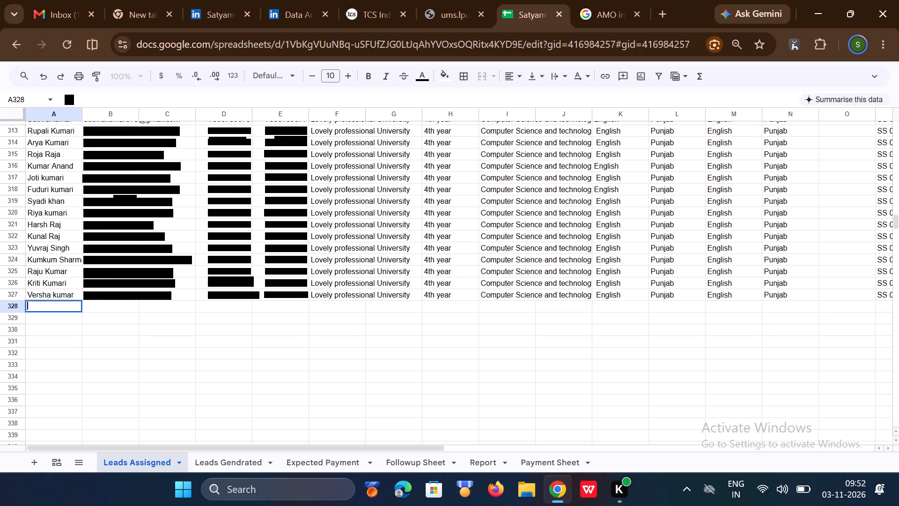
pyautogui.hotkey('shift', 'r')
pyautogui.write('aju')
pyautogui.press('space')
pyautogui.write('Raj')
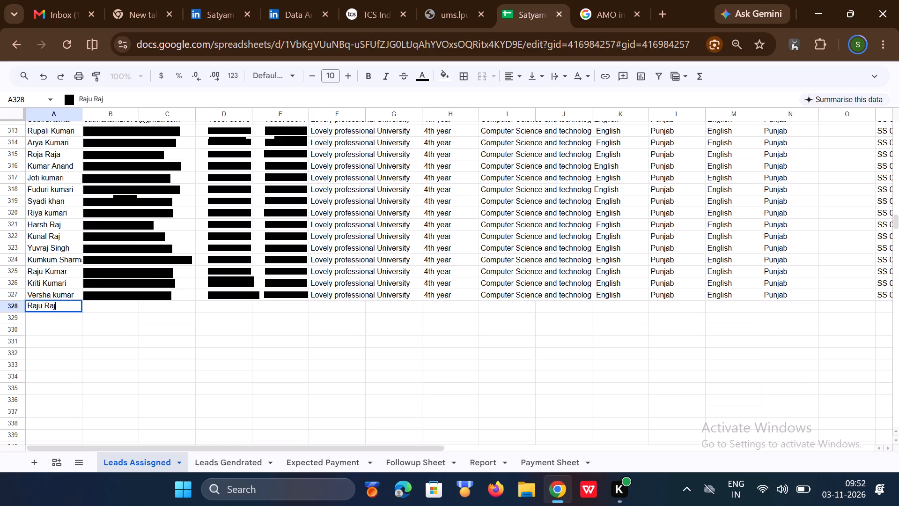
# Open the new lead's email cell B328 for editing.
pyautogui.doubleClick(107, 303)
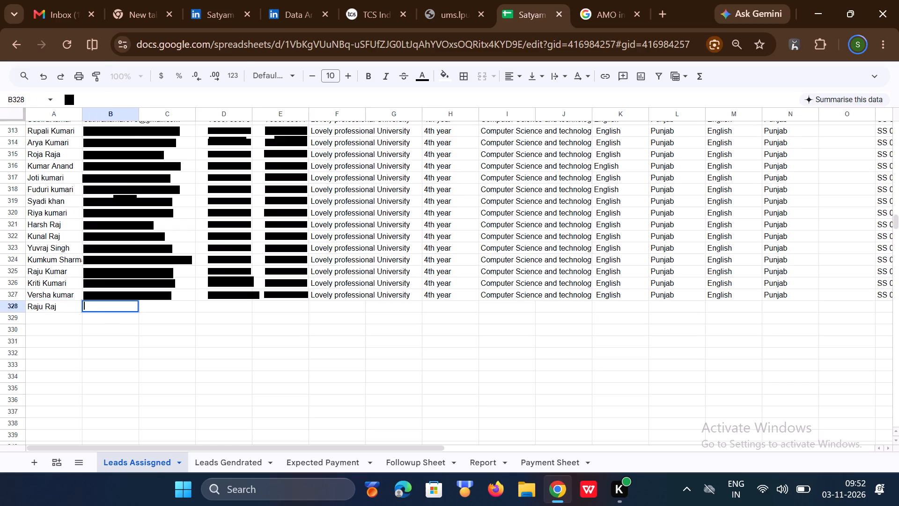
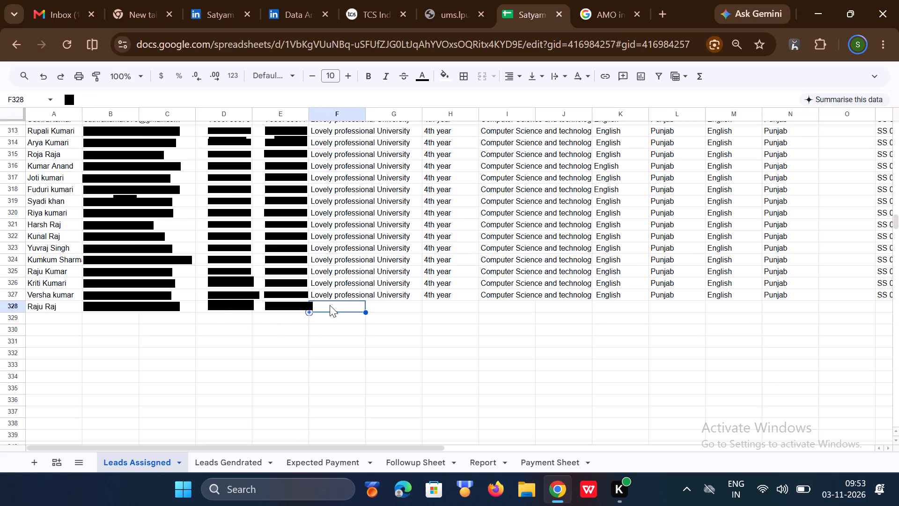
# Open the new lead's university cell F328 for editing.
pyautogui.click(330, 305)
pyautogui.click(330, 305)
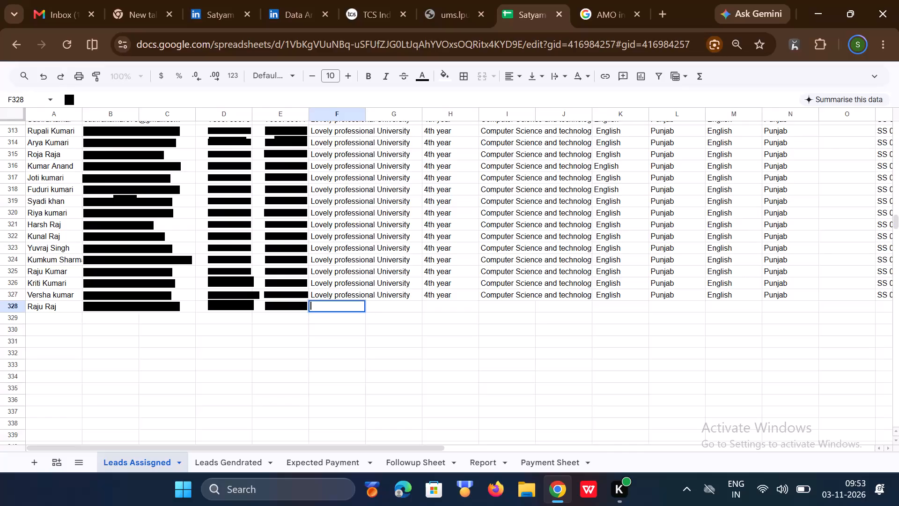
# Enter "Lovely professional University" as the new lead's university in cell F328.
pyautogui.write('Lo')
pyautogui.write('ve')
pyautogui.write('ly prod')
pyautogui.press('BackSpace')
pyautogui.write('fessional')
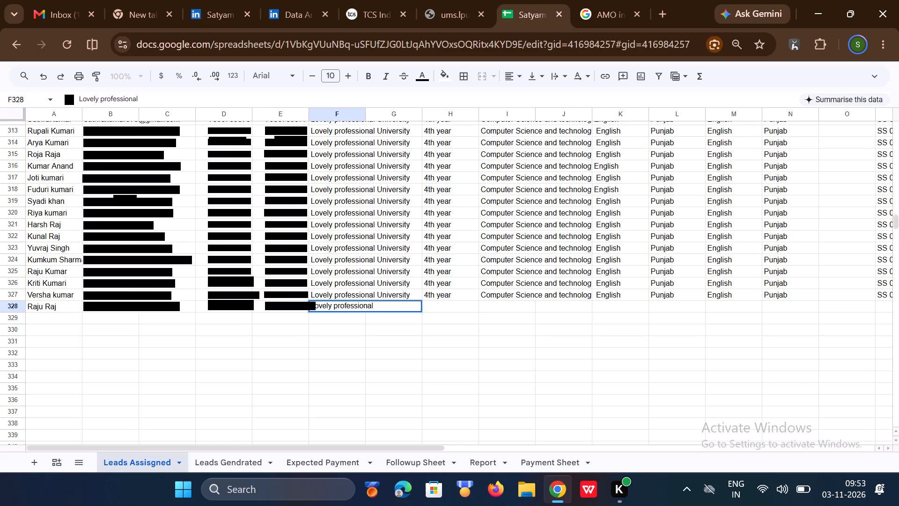
pyautogui.click(389, 307)
pyautogui.press('space')
pyautogui.hotkey('shift', 'u')
pyautogui.write('ni')
pyautogui.write('ver')
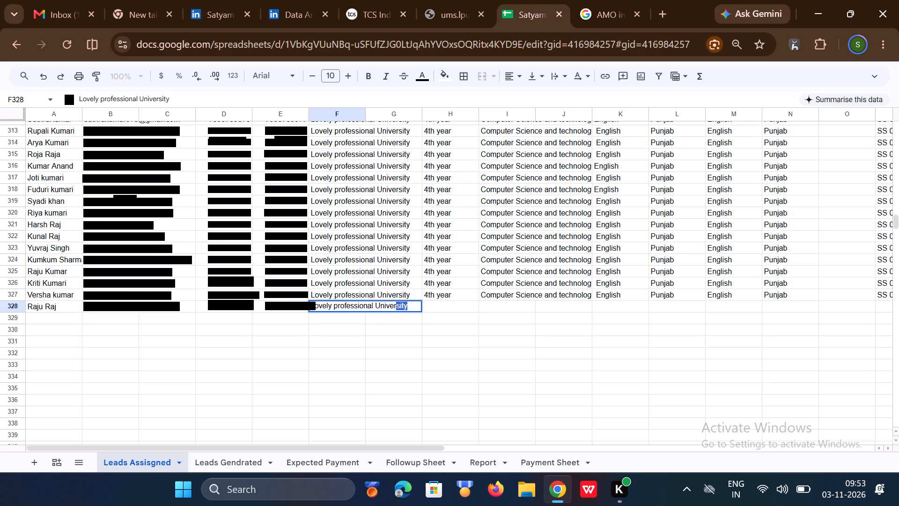
pyautogui.write('siy')
pyautogui.press('BackSpace')
pyautogui.write('ty')
# Enter "4th year" as the new lead's year of study in cell H328.
pyautogui.doubleClick(436, 307)
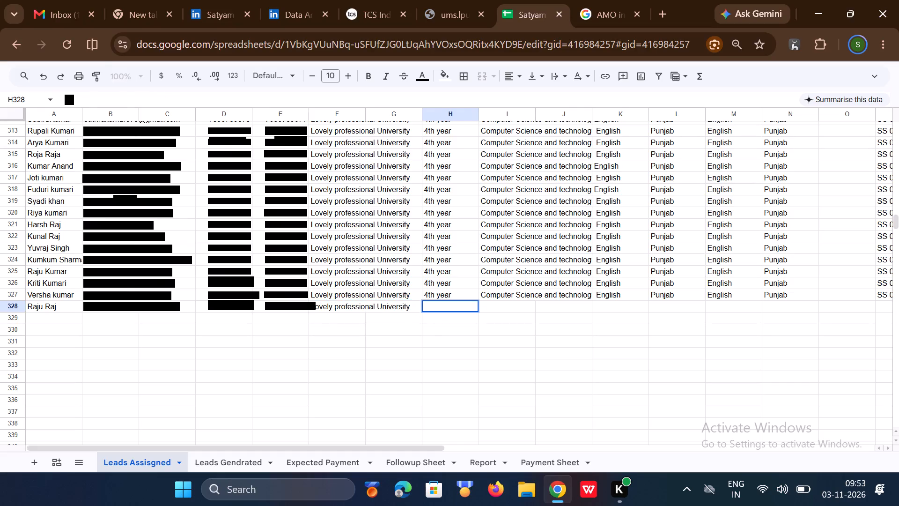
pyautogui.hotkey('shift', '$')
pyautogui.press('BackSpace')
pyautogui.press('4')
pyautogui.write('th')
pyautogui.press('space')
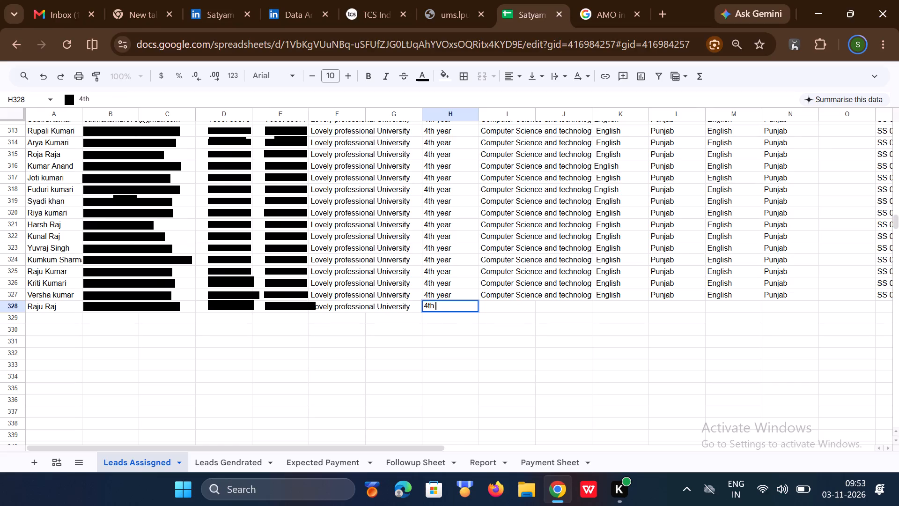
pyautogui.write('year')
pyautogui.press('space')
# Enter "Computer Science and technology" as the new lead's field of study in cell I328.
pyautogui.doubleClick(498, 305)
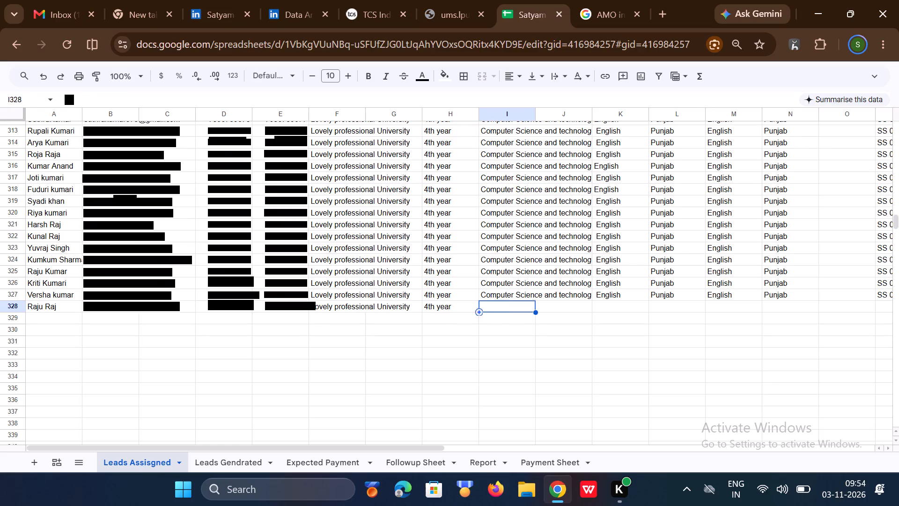
pyautogui.hotkey('shift', 'c')
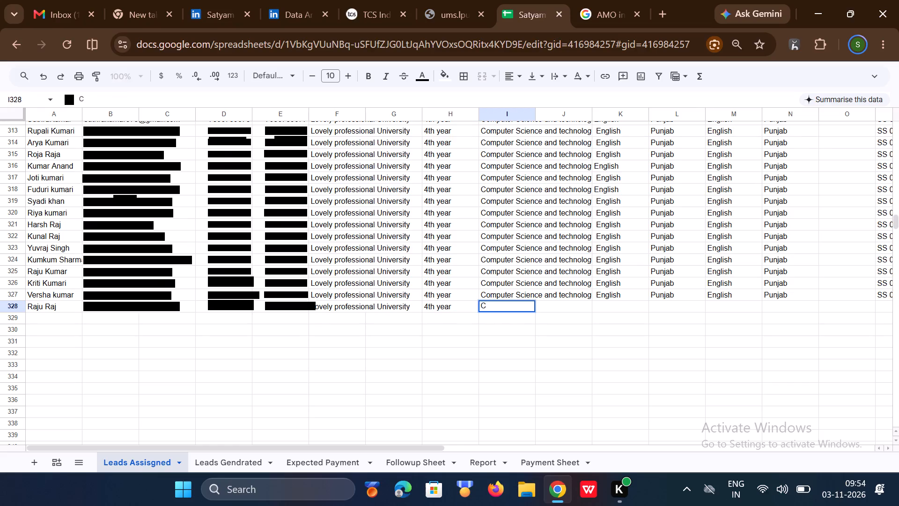
pyautogui.press('o')
pyautogui.write('mputer')
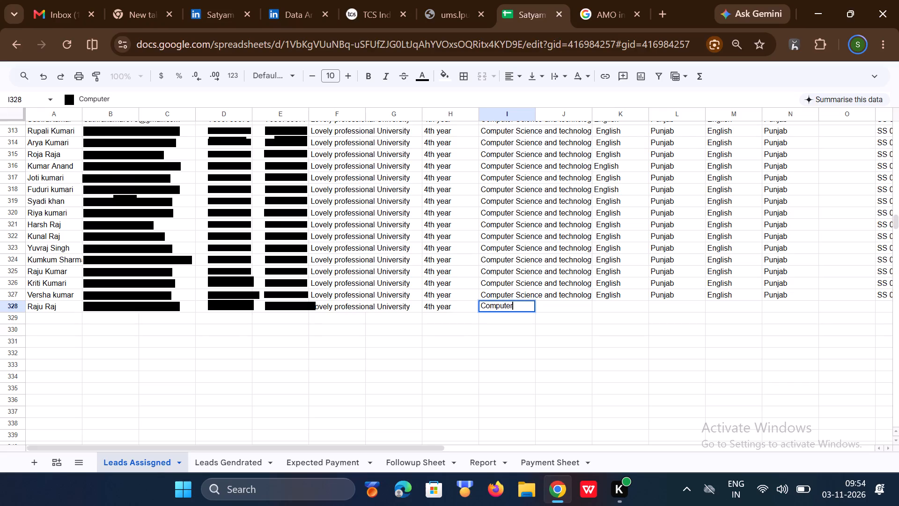
pyautogui.click(523, 305)
pyautogui.press('space')
pyautogui.hotkey('shift', 's')
pyautogui.press('c')
pyautogui.press('i')
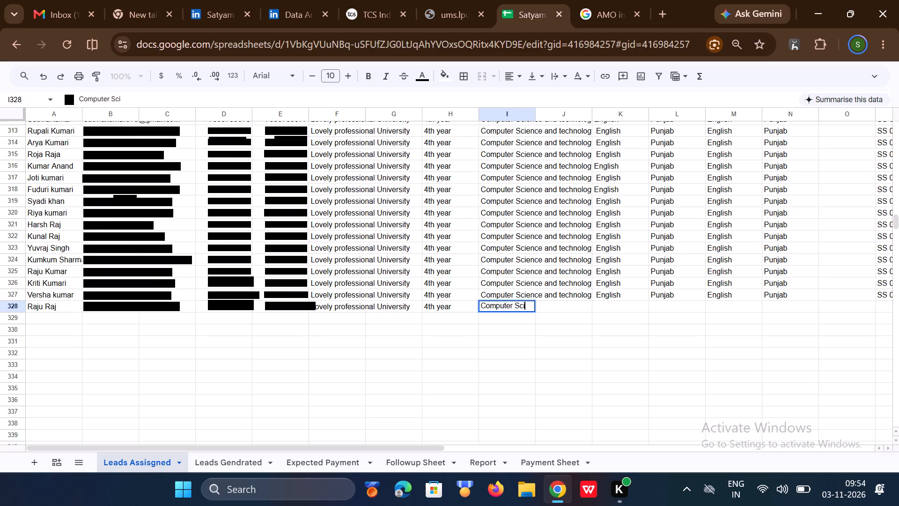
pyautogui.write('ence')
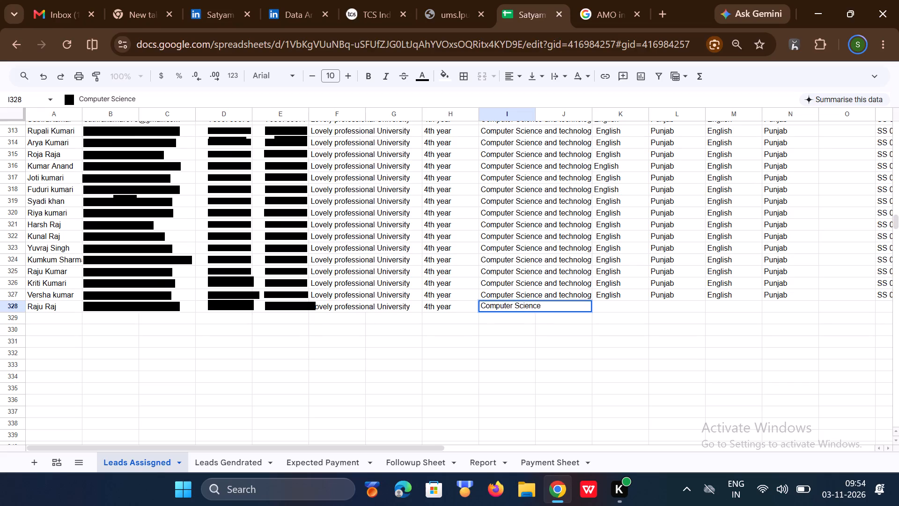
pyautogui.press('space')
pyautogui.write('and')
pyautogui.press('space')
pyautogui.press('space')
pyautogui.hotkey('shift', 't')
pyautogui.press('BackSpace')
pyautogui.press('BackSpace')
pyautogui.write('tech')
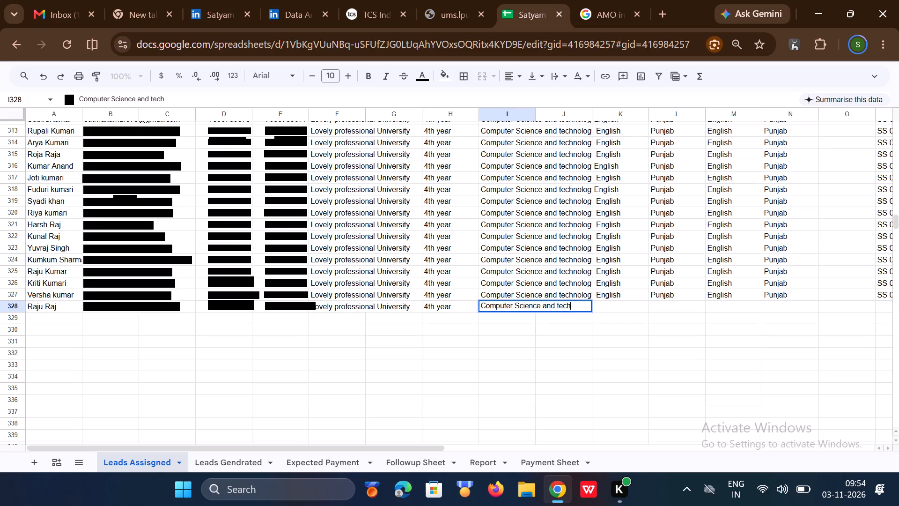
pyautogui.write('nolo')
pyautogui.write('gy')
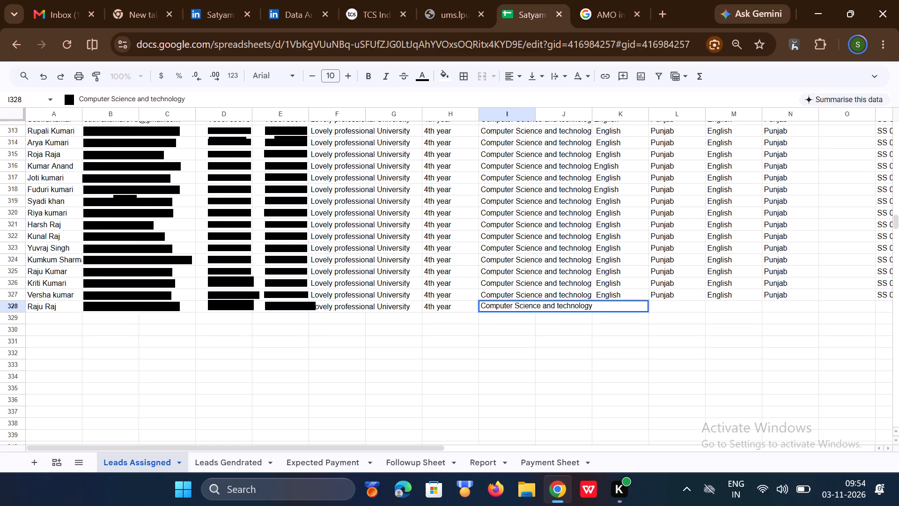
pyautogui.click(598, 308)
pyautogui.press('space')
pyautogui.press('space')
pyautogui.click(596, 320)
# Enter "English" as the new lead's language in cell K328, indented with leading spaces.
pyautogui.doubleClick(613, 305)
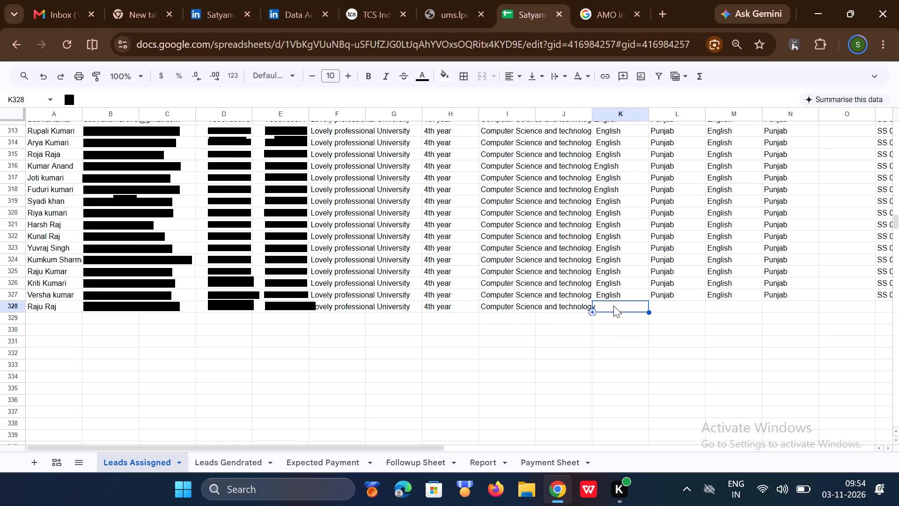
pyautogui.press('space')
pyautogui.press('space')
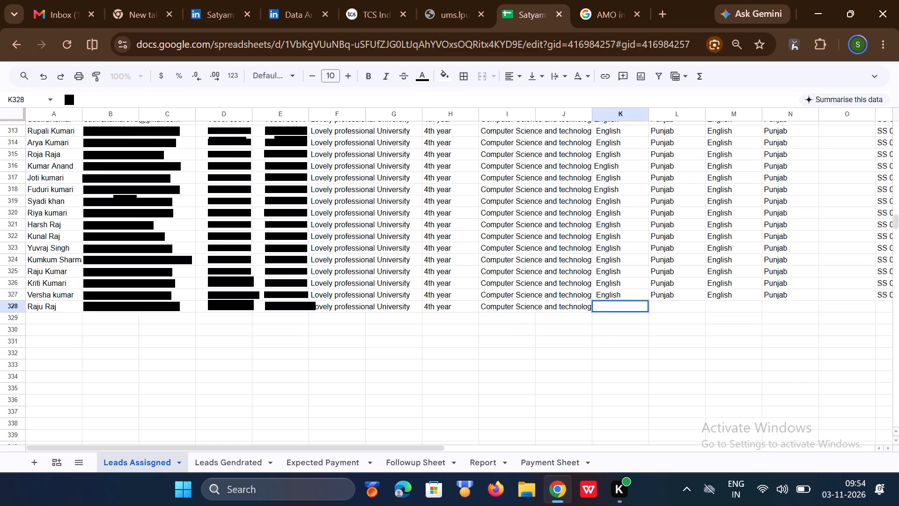
pyautogui.hotkey('shift', 'e')
pyautogui.press('n')
pyautogui.write('gli')
pyautogui.write('sh')
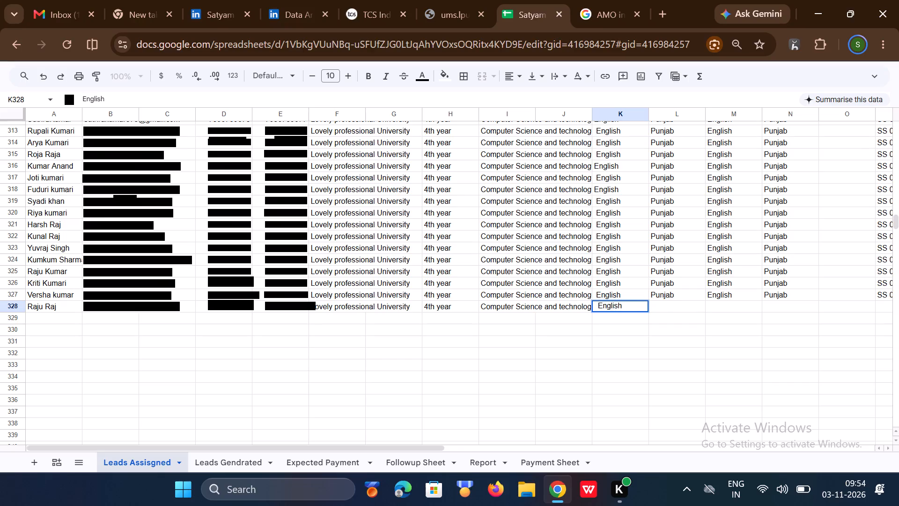
# Enter "Punjab" as the new lead's state in cell L328.
pyautogui.doubleClick(659, 312)
pyautogui.doubleClick(663, 304)
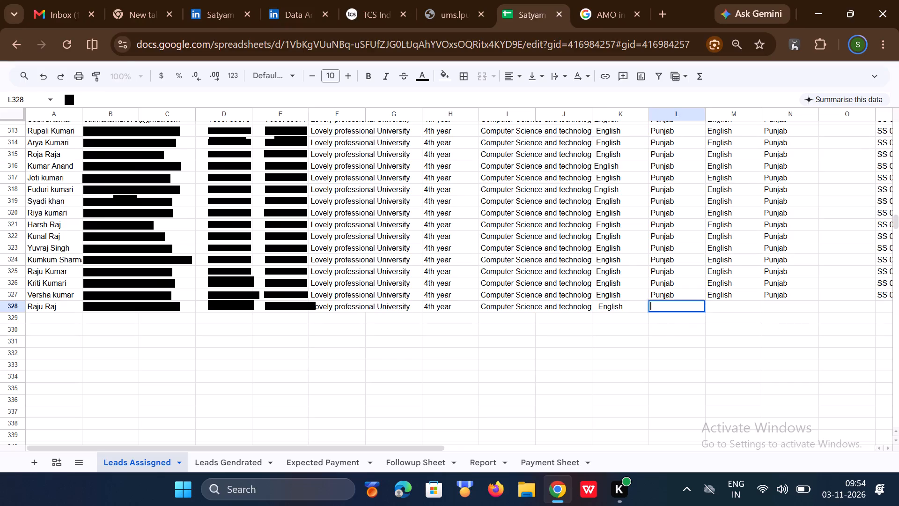
pyautogui.hotkey('shift', 'p')
pyautogui.write('unjab')
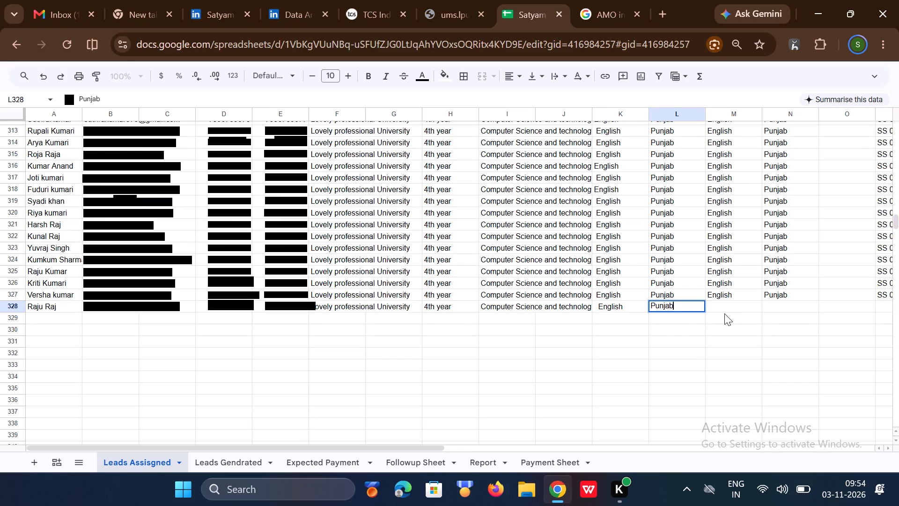
# Enter "English" as the new lead's second language entry in cell M328.
pyautogui.doubleClick(725, 305)
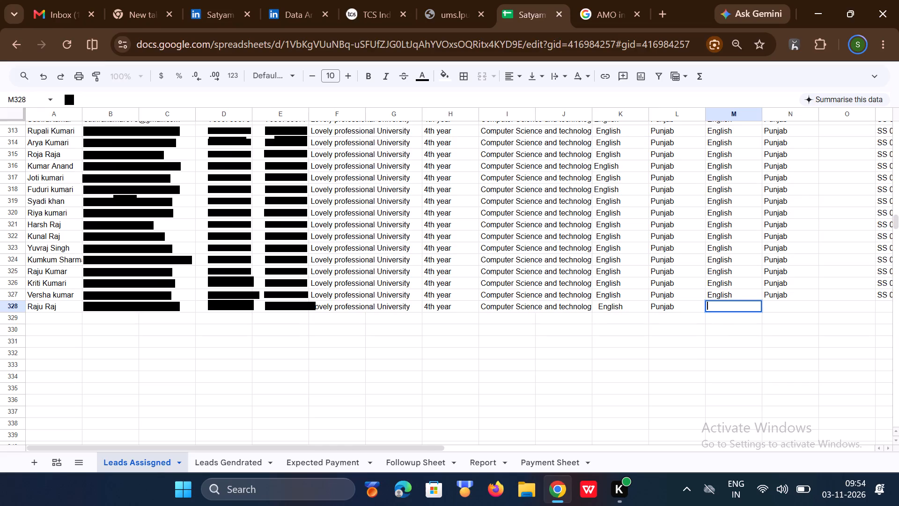
pyautogui.hotkey('shift', 'e')
pyautogui.press('n')
pyautogui.press('g')
pyautogui.write('li')
pyautogui.write('sh')
# Enter "Punjab" as the new lead's second state entry in cell N328.
pyautogui.doubleClick(774, 308)
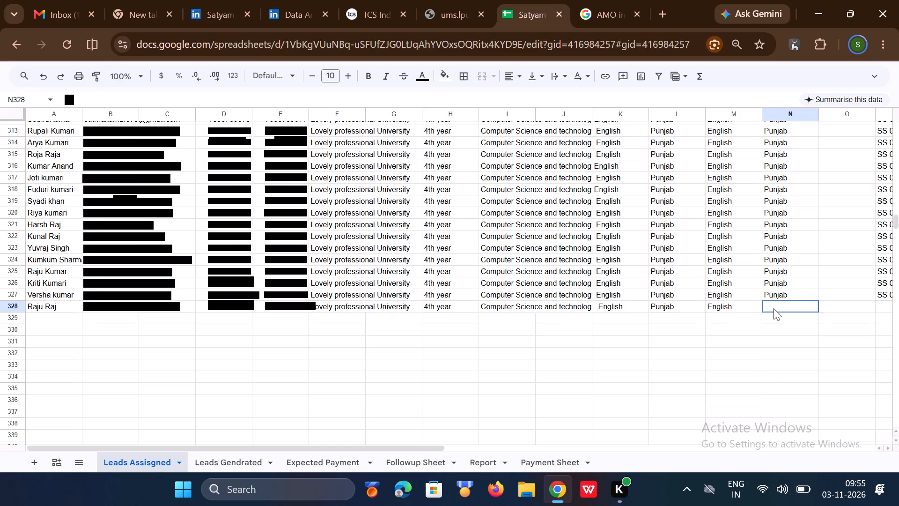
pyautogui.hotkey('ctrl', 'p')
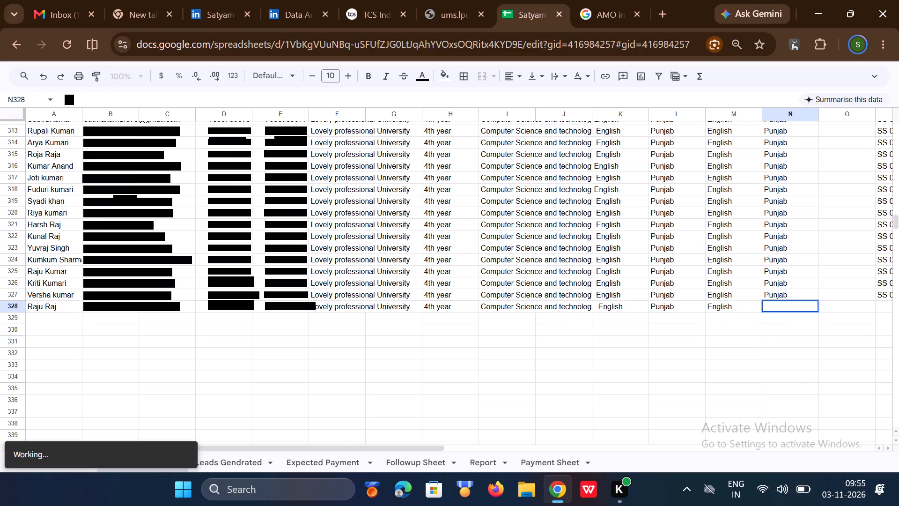
pyautogui.hotkey('shift', 'p')
pyautogui.press('u')
pyautogui.press('n')
pyautogui.write('jab')
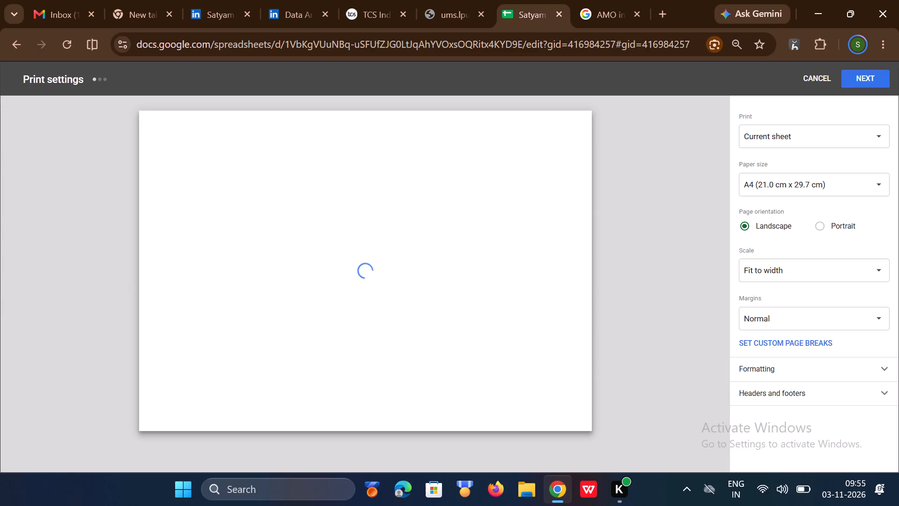
pyautogui.click(886, 81)
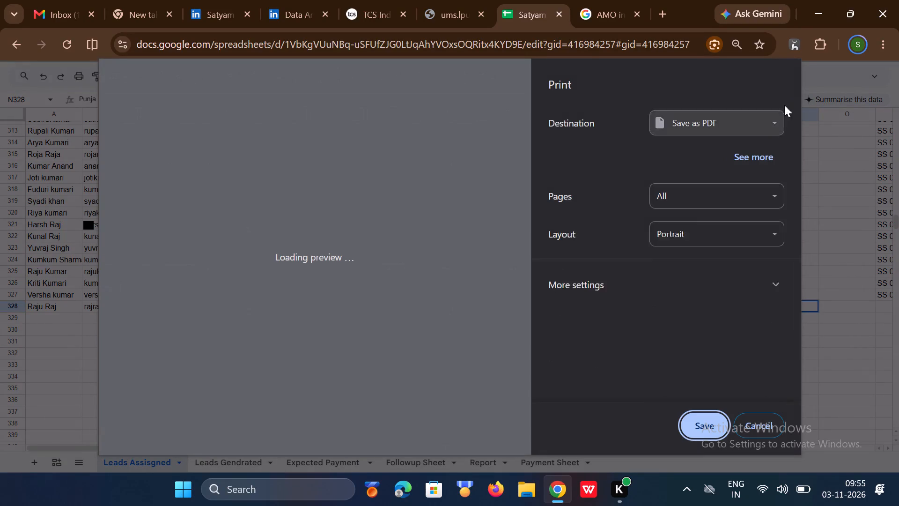
pyautogui.click(844, 207)
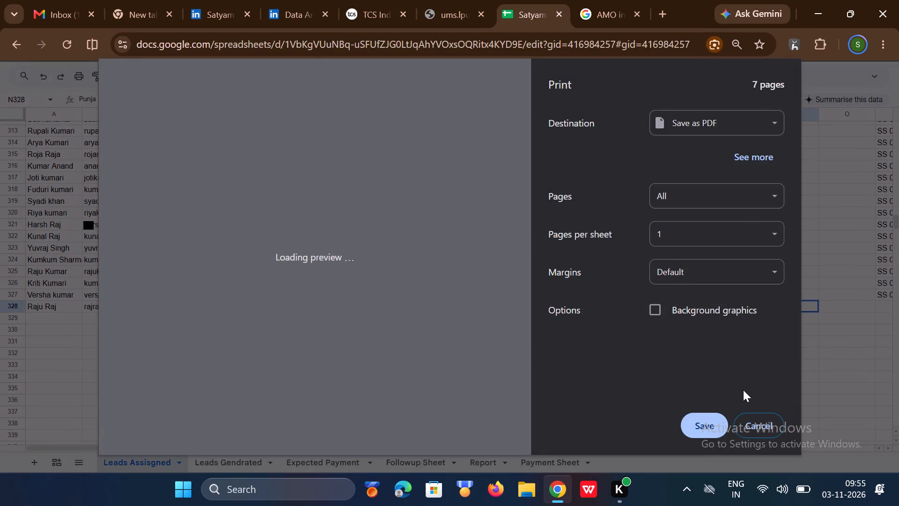
pyautogui.click(762, 440)
pyautogui.click(767, 430)
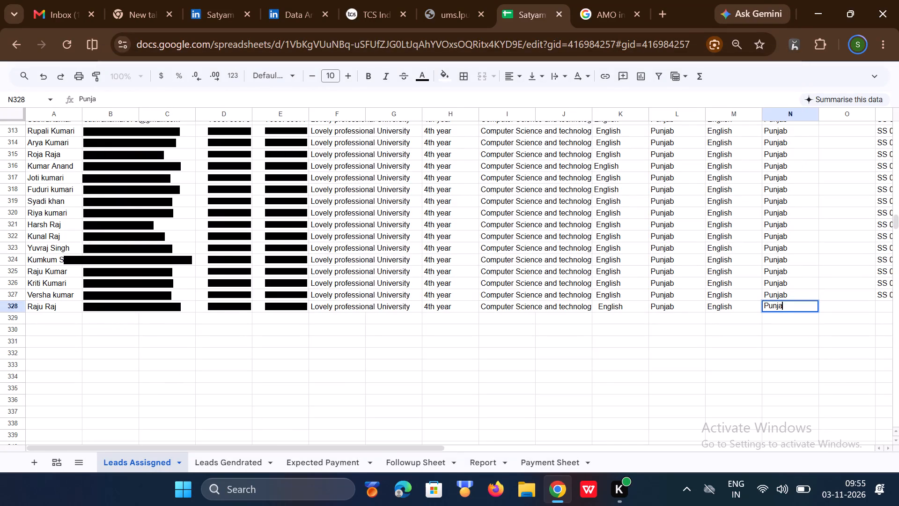
pyautogui.press('b')
pyautogui.hscroll(-1, 813, 327)
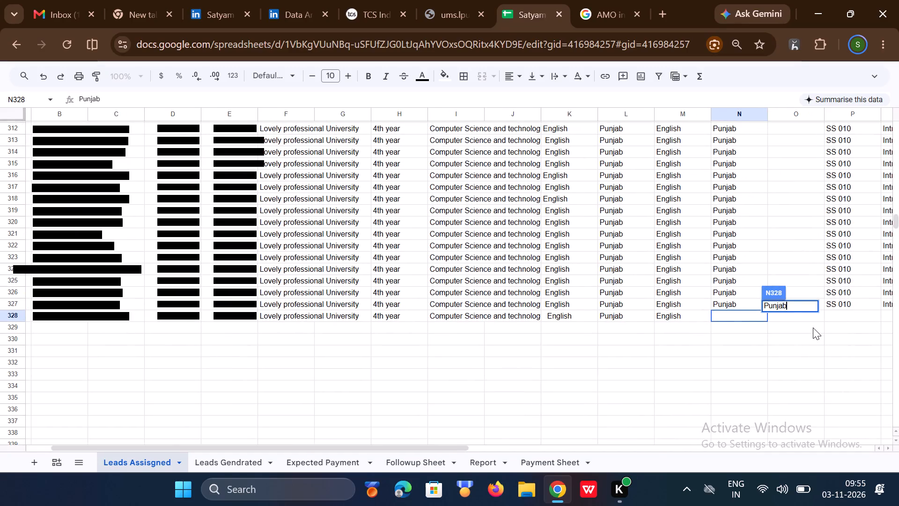
pyautogui.click(813, 327)
# Enter "SS 010" as the new lead's code in cell P328.
pyautogui.doubleClick(847, 311)
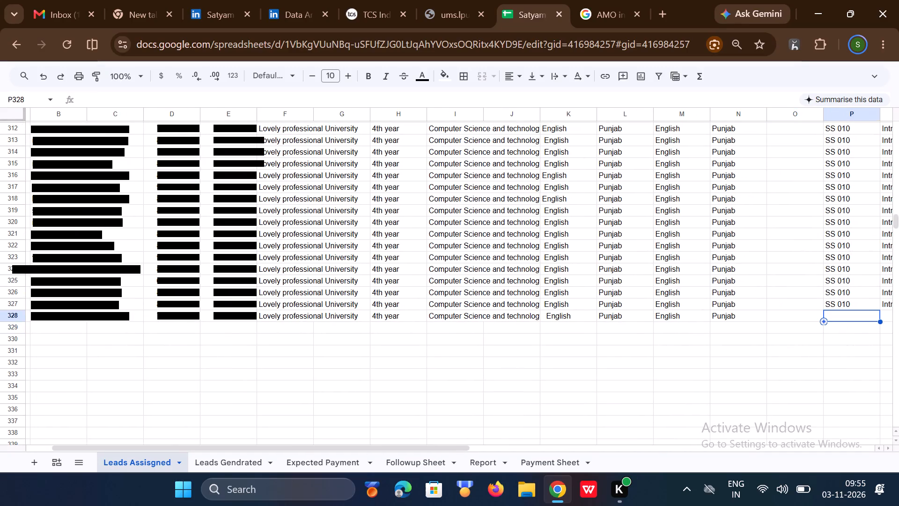
pyautogui.write('SS')
pyautogui.press('space')
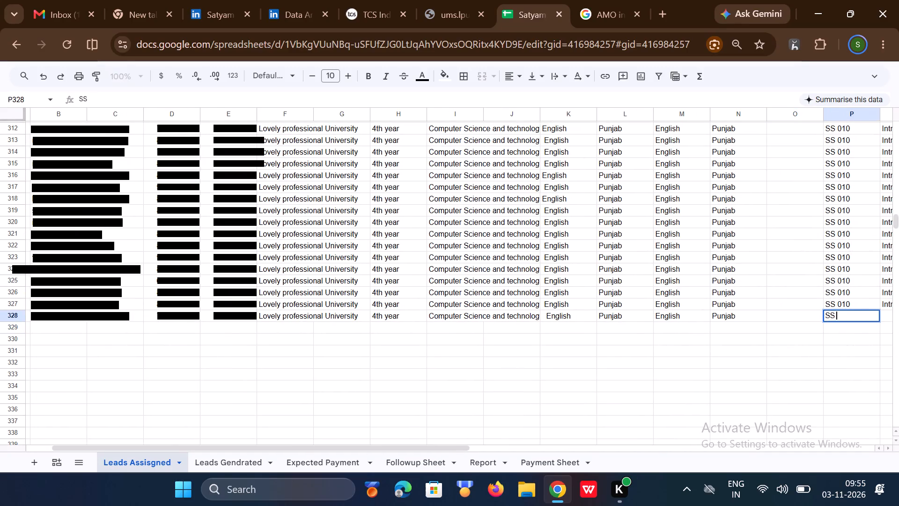
pyautogui.write('0')
pyautogui.write('10')
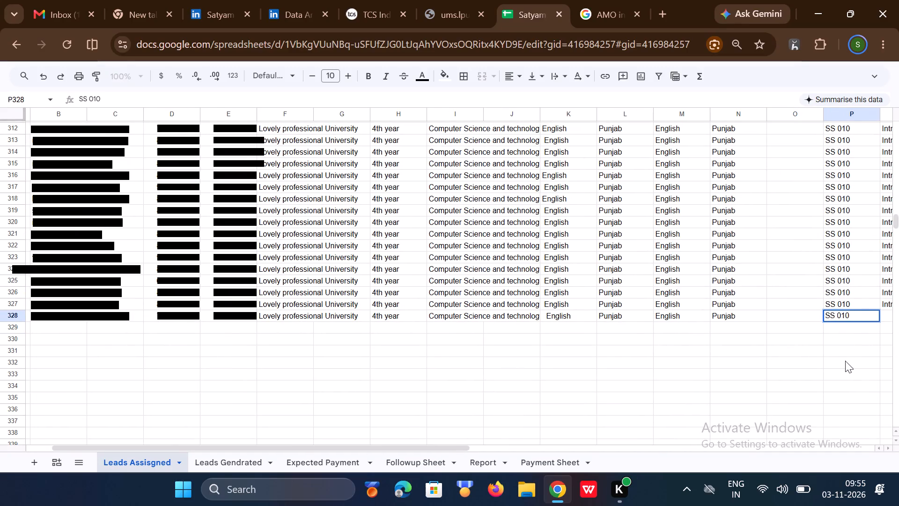
pyautogui.hscroll(-1, 845, 361)
pyautogui.click(845, 361)
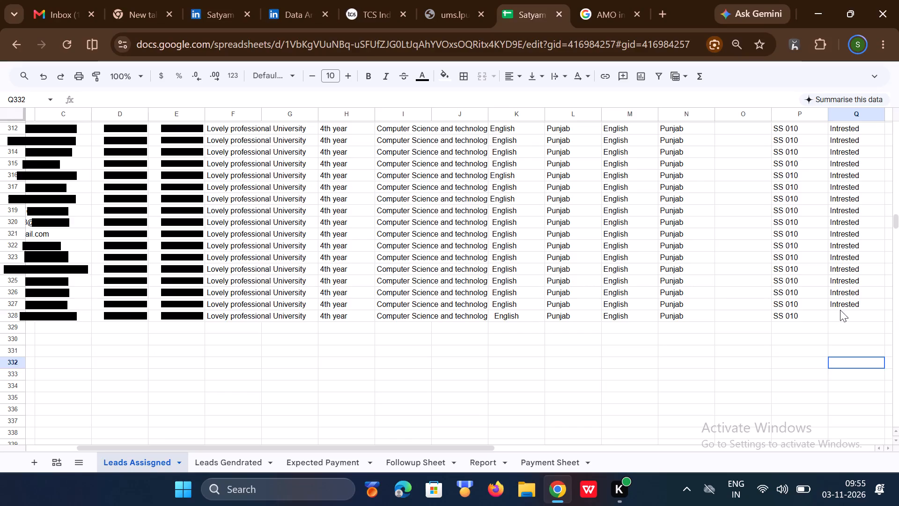
# Enter "Intrested" as the new lead's interest status in cell Q328.
pyautogui.click(835, 324)
pyautogui.doubleClick(843, 315)
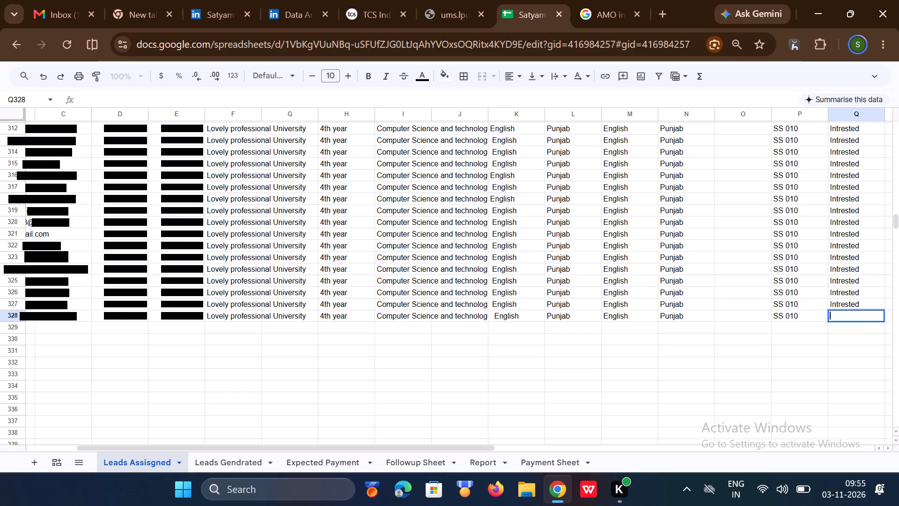
pyautogui.hotkey('shift', 'i')
pyautogui.write('ntreted')
pyautogui.press('BackSpace')
pyautogui.press('BackSpace')
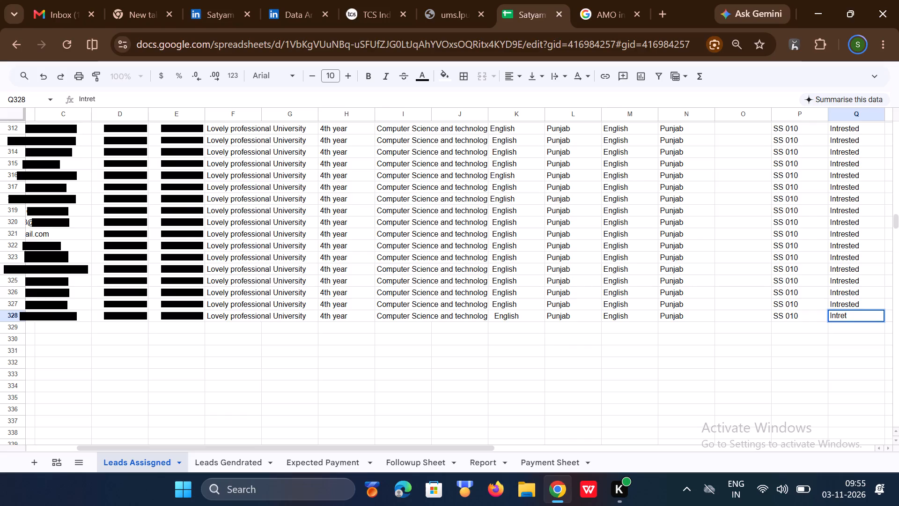
pyautogui.press('BackSpace')
pyautogui.write('sted')
pyautogui.click(856, 365)
# Open cell A329, the name cell of the next empty row, for editing.
pyautogui.hscroll(-3, 765, 349)
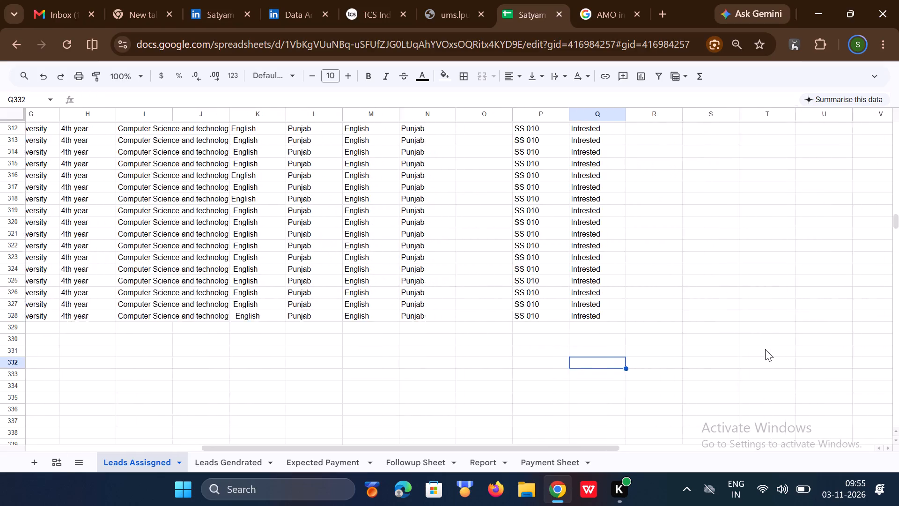
pyautogui.hscroll(6, 765, 349)
pyautogui.doubleClick(43, 331)
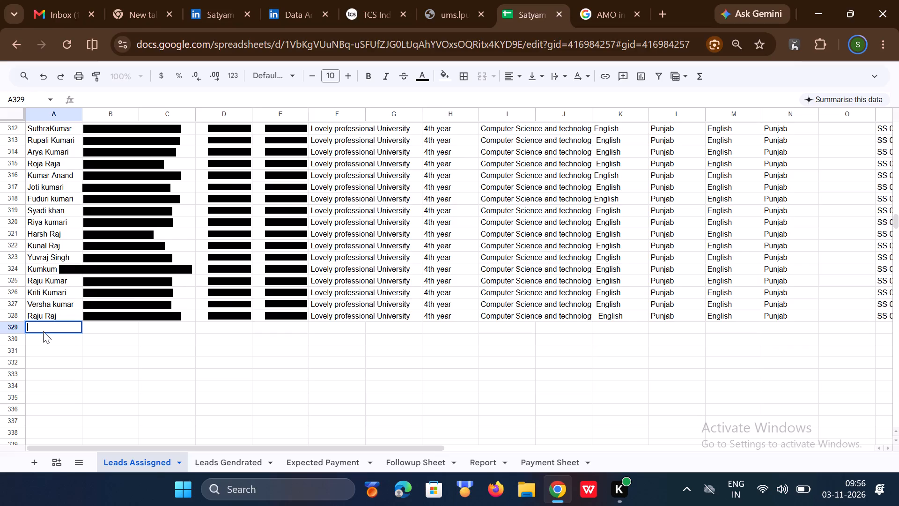
pyautogui.click(45, 326)
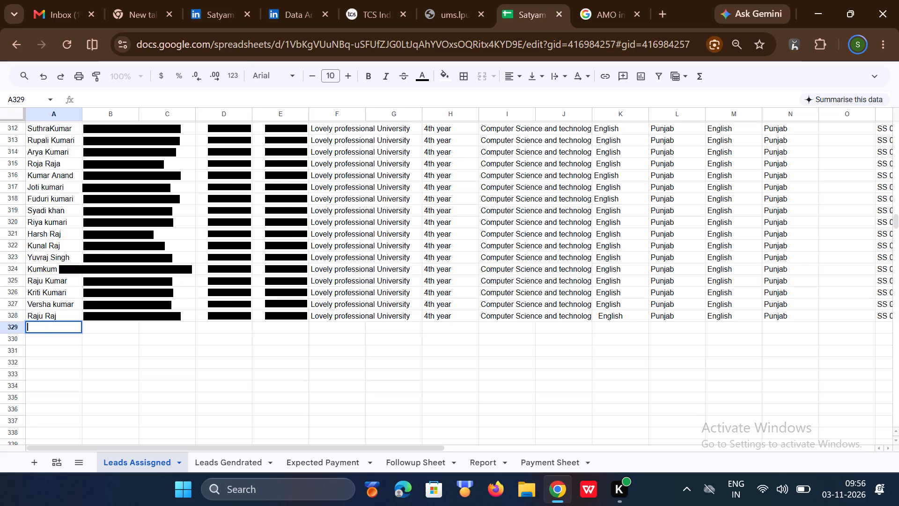
pyautogui.click(45, 326)
# Switch to the "AMO in railway" search results and read the overview of the term's meaning.
pyautogui.click(601, 5)
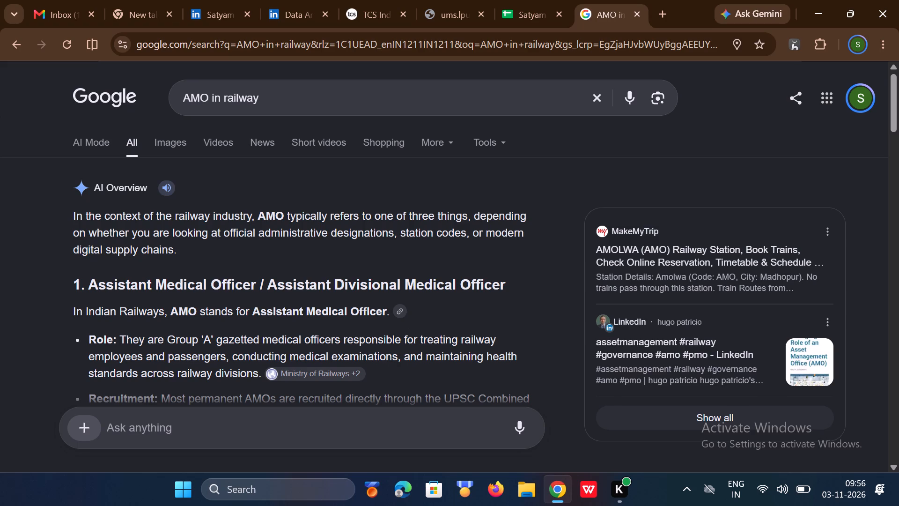
pyautogui.scroll(-2, 422, 338)
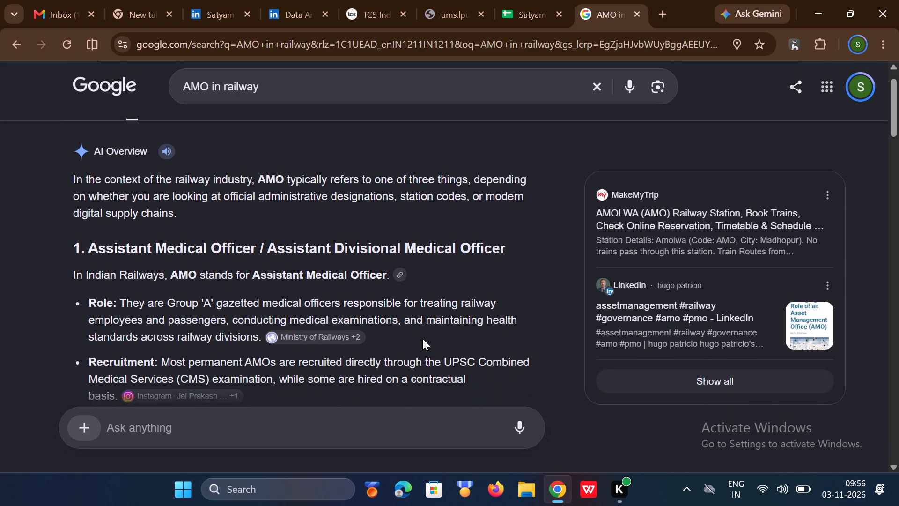
pyautogui.scroll(-1, 422, 338)
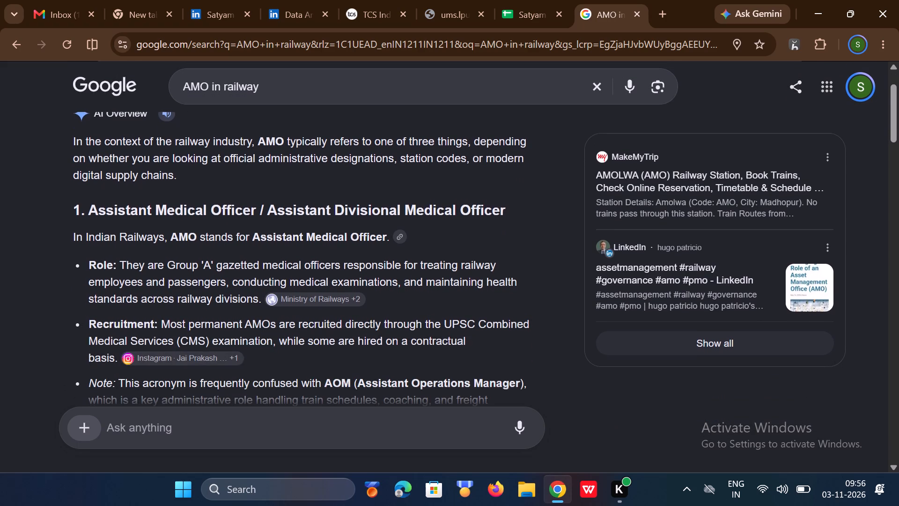
pyautogui.scroll(-1, 422, 338)
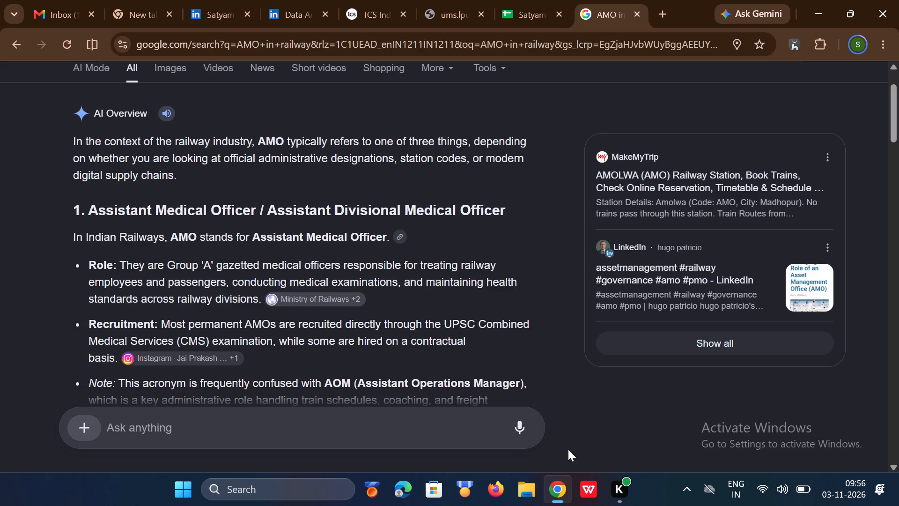
pyautogui.moveTo(568, 449); pyautogui.dragTo(551, 471)
pyautogui.click(625, 7)
# Change the search term to "ASO in railway" and run the Google search.
pyautogui.scroll(4, 331, 195)
pyautogui.click(198, 93)
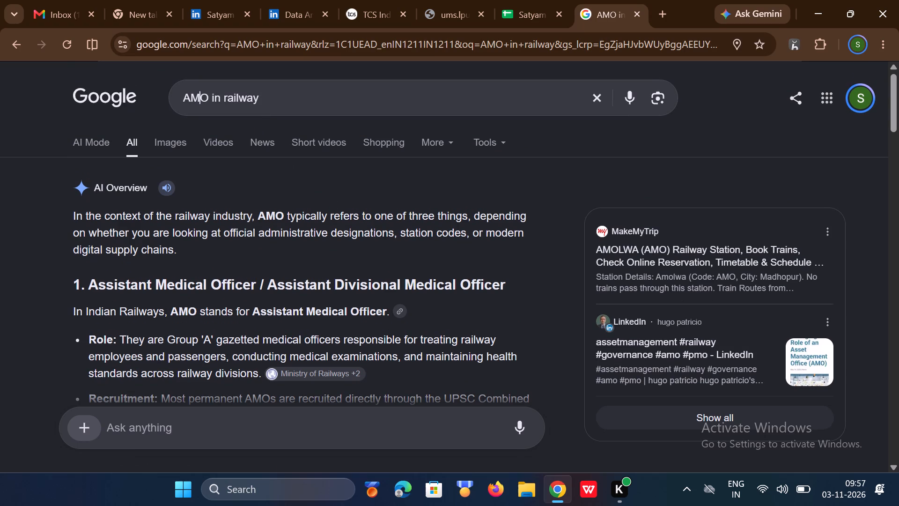
pyautogui.click(192, 95)
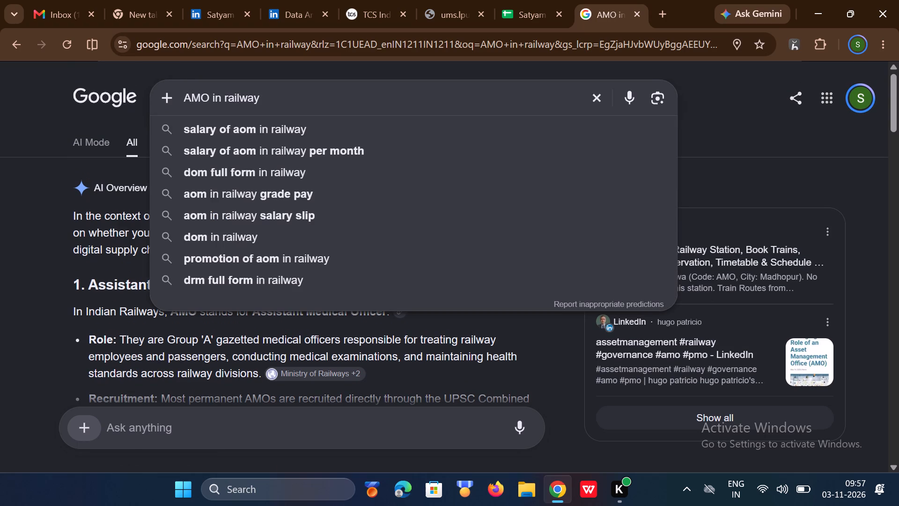
pyautogui.press('Right')
pyautogui.press('BackSpace')
pyautogui.press('BackSpace')
pyautogui.write('AS')
pyautogui.click(322, 100)
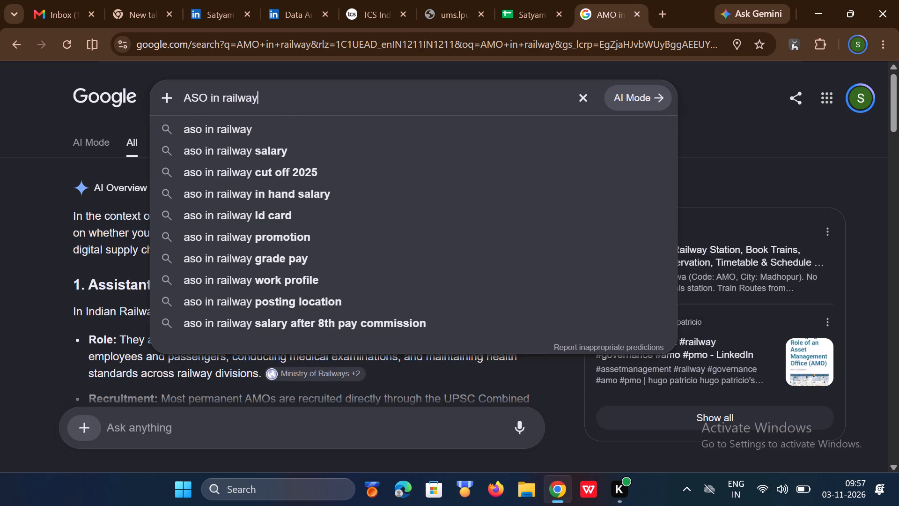
pyautogui.press('Return')
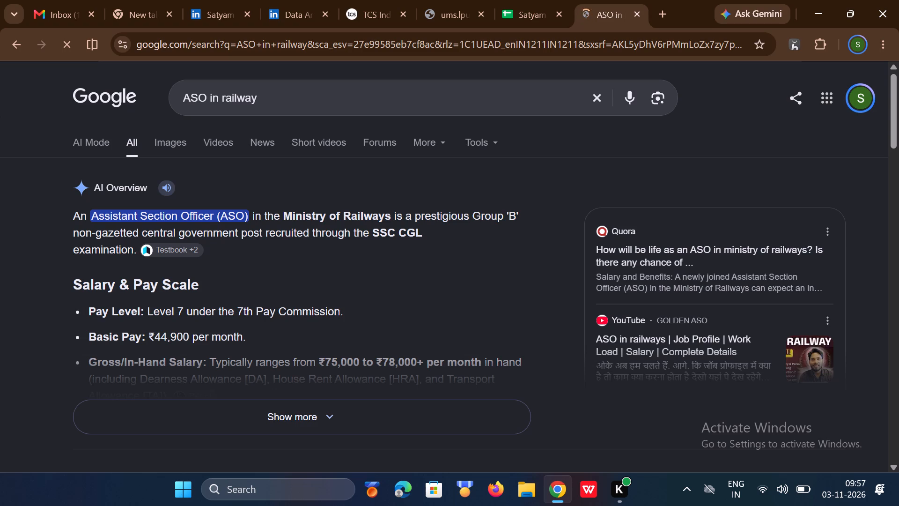
# Change the search term to "TSO in railway", run the Google search and read the overview of the term's meaning.
pyautogui.click(209, 97)
pyautogui.click(207, 95)
pyautogui.press('Left')
pyautogui.press('Left')
pyautogui.press('BackSpace')
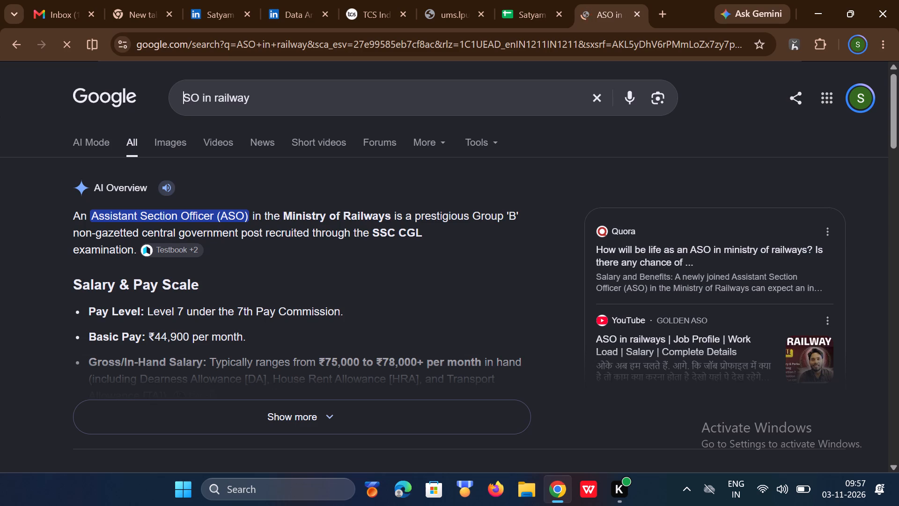
pyautogui.hotkey('shift', 't')
pyautogui.press('Return')
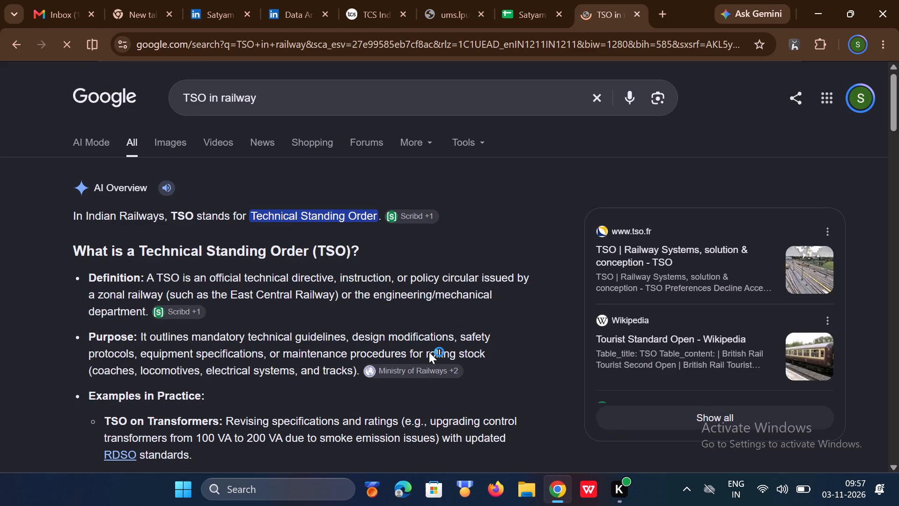
pyautogui.scroll(-1, 429, 346)
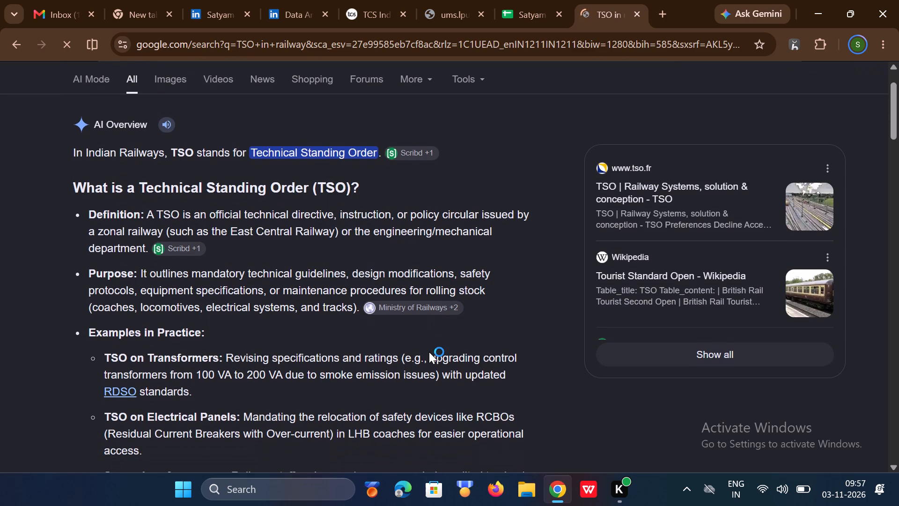
pyautogui.scroll(-2, 429, 346)
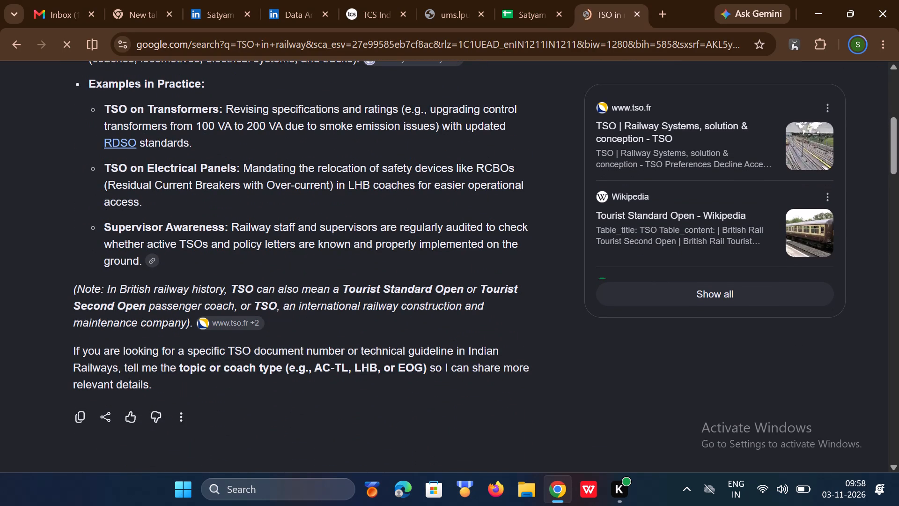
pyautogui.click(429, 346)
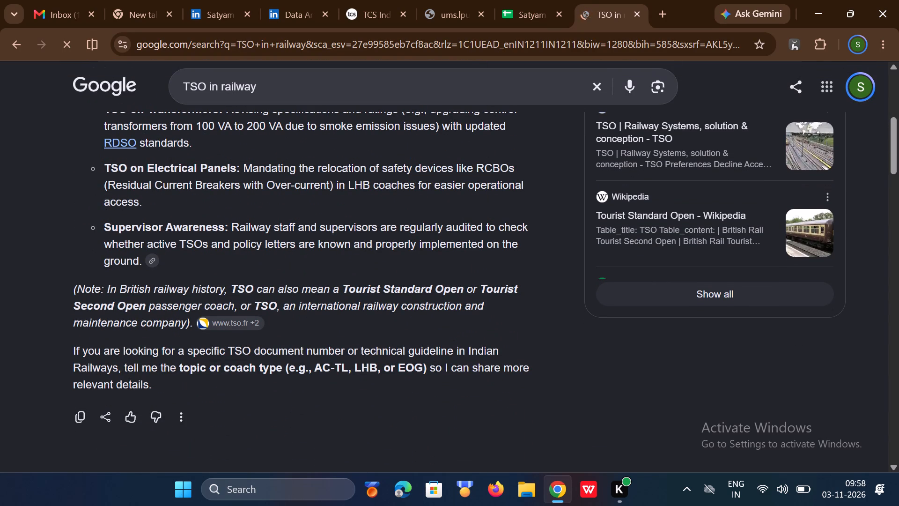
pyautogui.scroll(5, 428, 347)
# Return to the "Leads Assisgned" sheet in the leads spreadsheet.
pyautogui.click(486, 0)
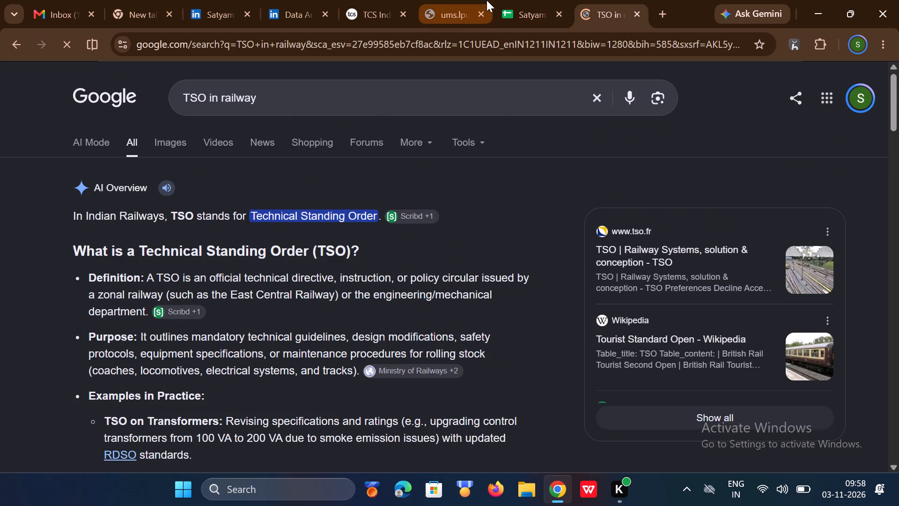
pyautogui.click(506, 0)
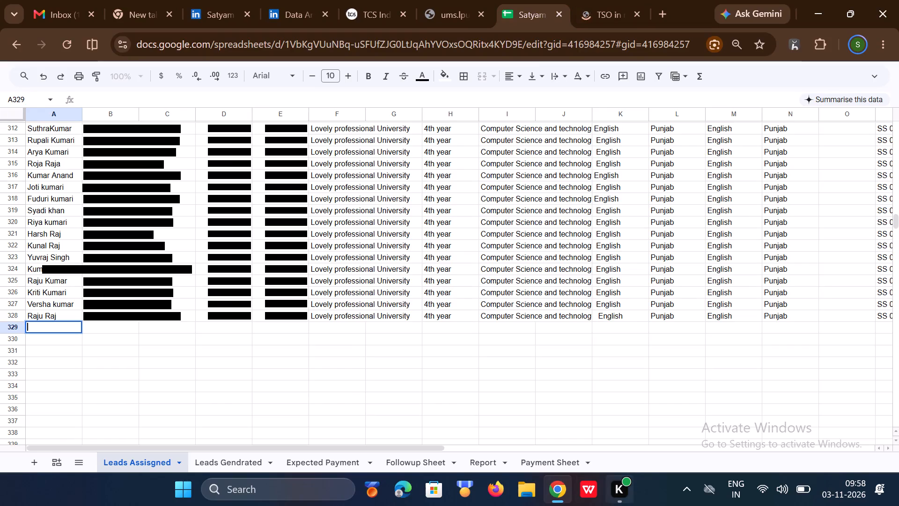
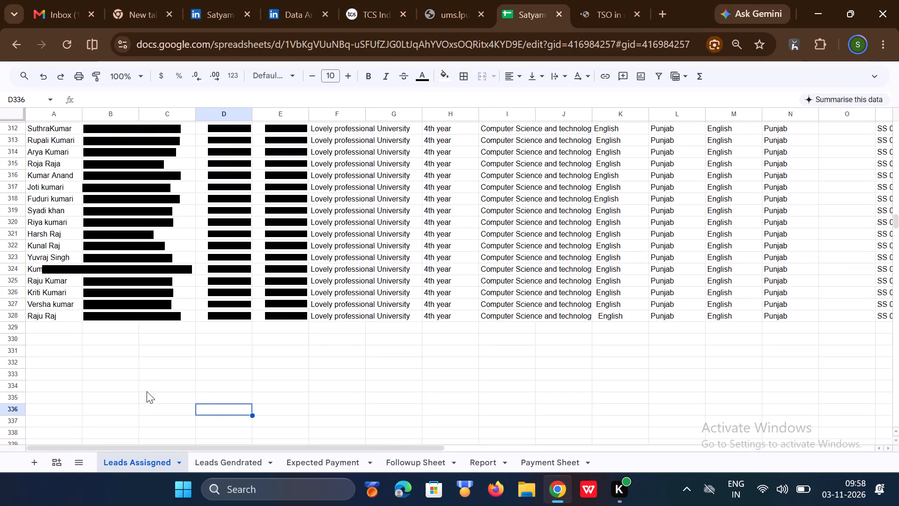
# Enter the new student lead's full name in cell A329, the first empty row below the existing leads.
pyautogui.click(30, 327)
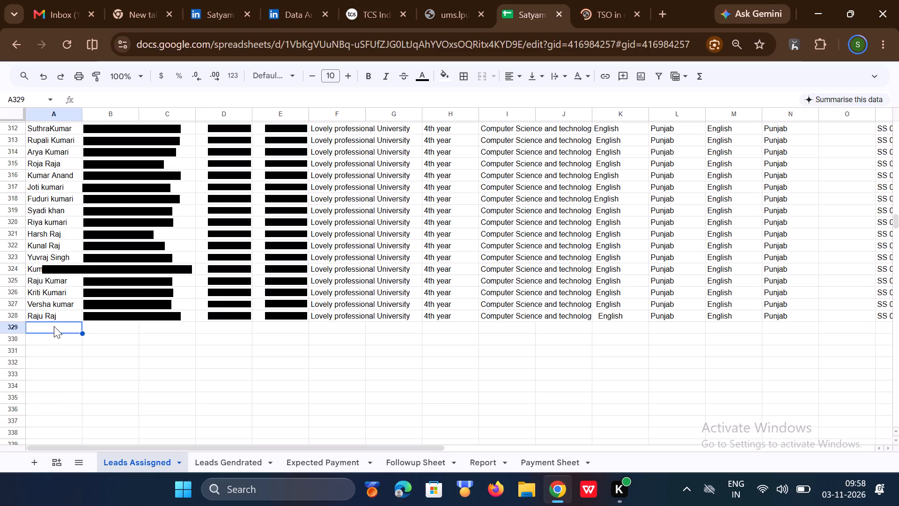
pyautogui.click(54, 326)
pyautogui.click(54, 326)
pyautogui.click(54, 326)
pyautogui.doubleClick(54, 326)
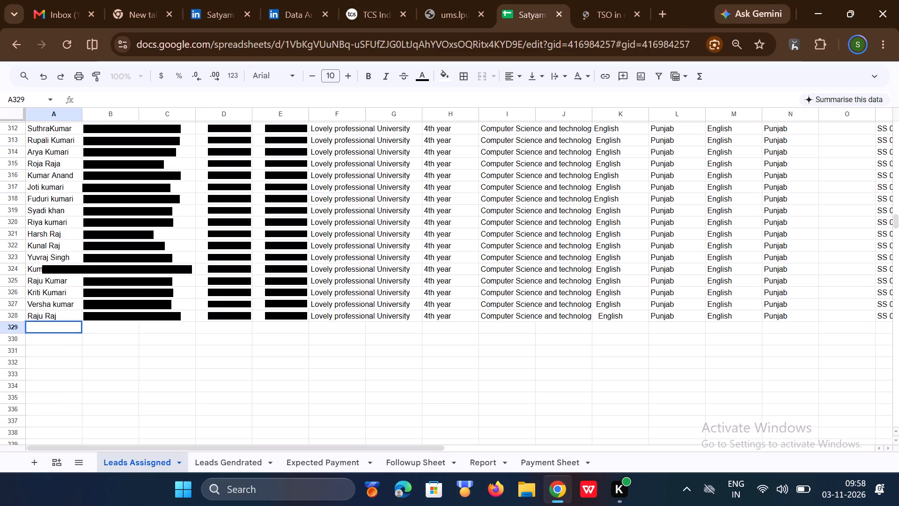
pyautogui.doubleClick(54, 326)
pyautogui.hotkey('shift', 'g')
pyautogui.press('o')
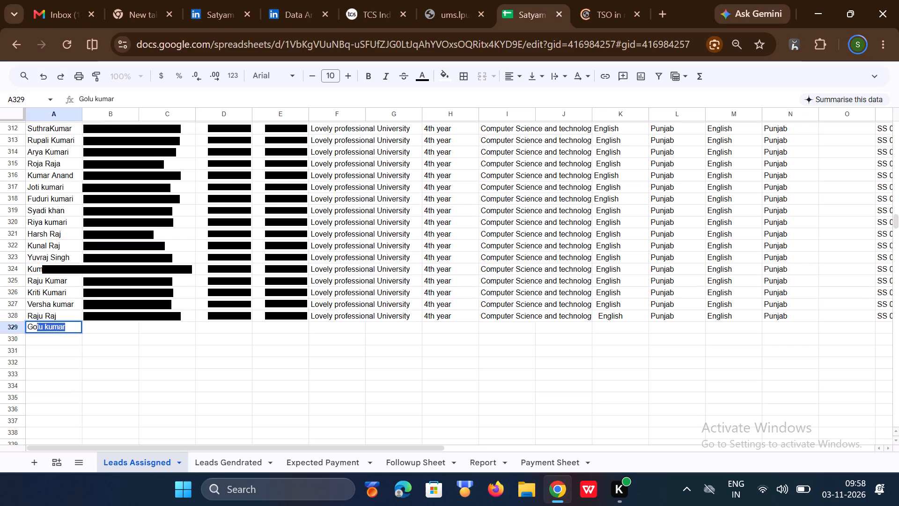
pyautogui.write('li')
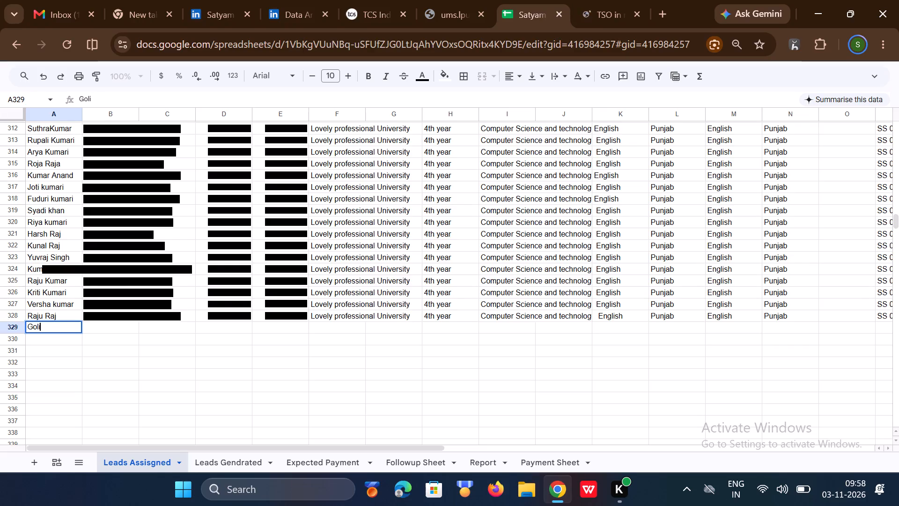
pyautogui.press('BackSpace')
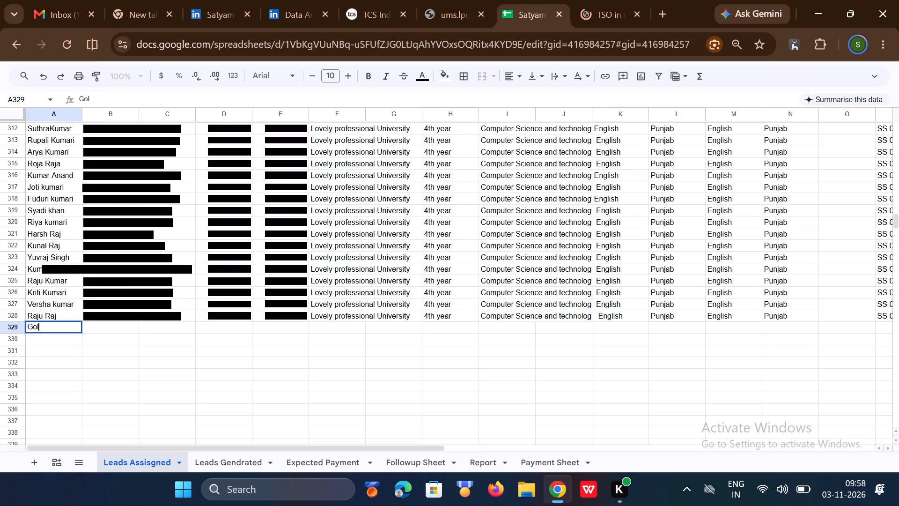
pyautogui.click(48, 328)
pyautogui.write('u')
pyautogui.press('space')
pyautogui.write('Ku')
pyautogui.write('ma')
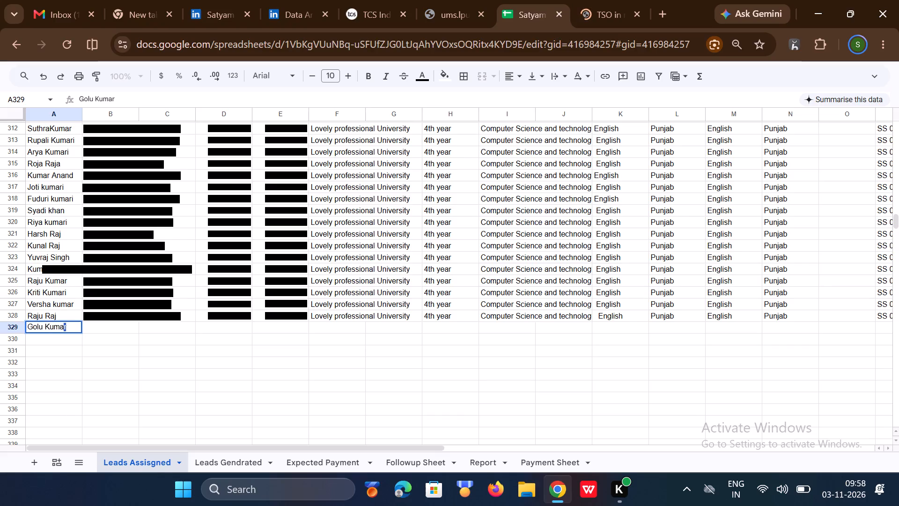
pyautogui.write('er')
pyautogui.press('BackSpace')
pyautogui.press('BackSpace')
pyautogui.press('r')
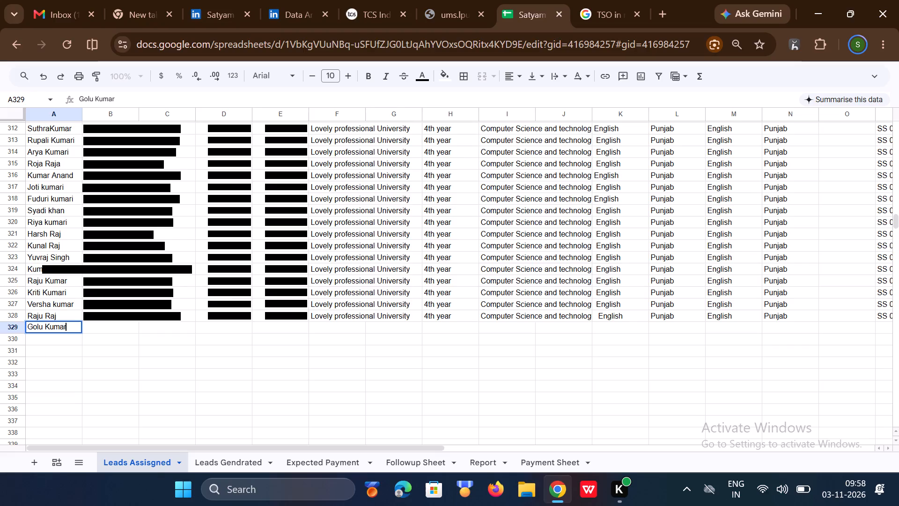
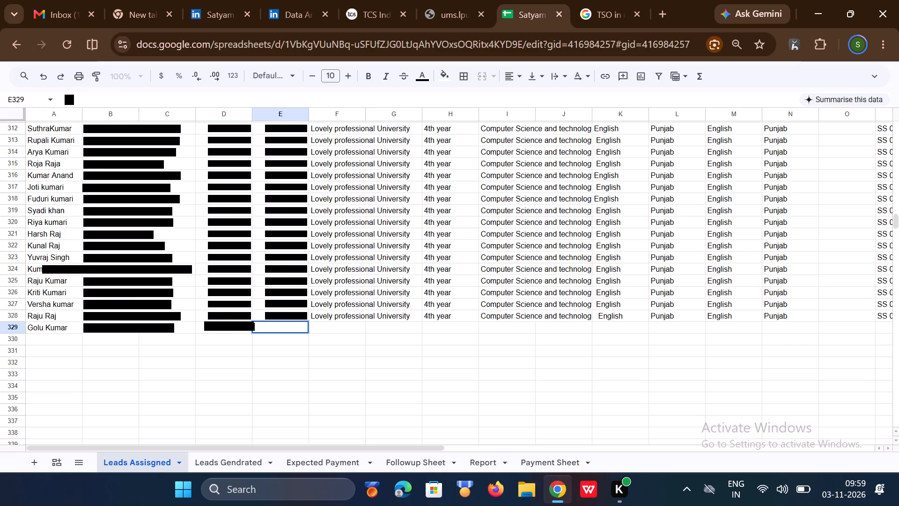
# Correct the new lead's number in cell D329 by deleting its extra last character.
pyautogui.doubleClick(219, 324)
pyautogui.press('BackSpace')
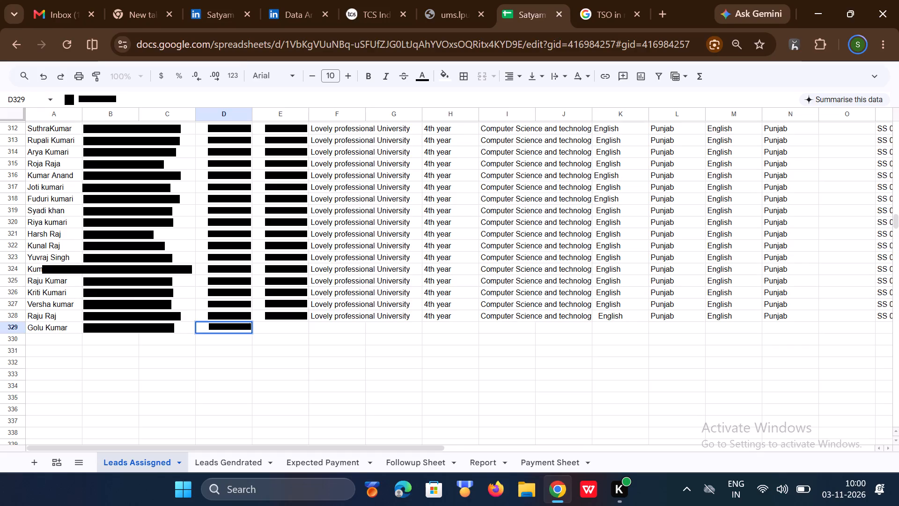
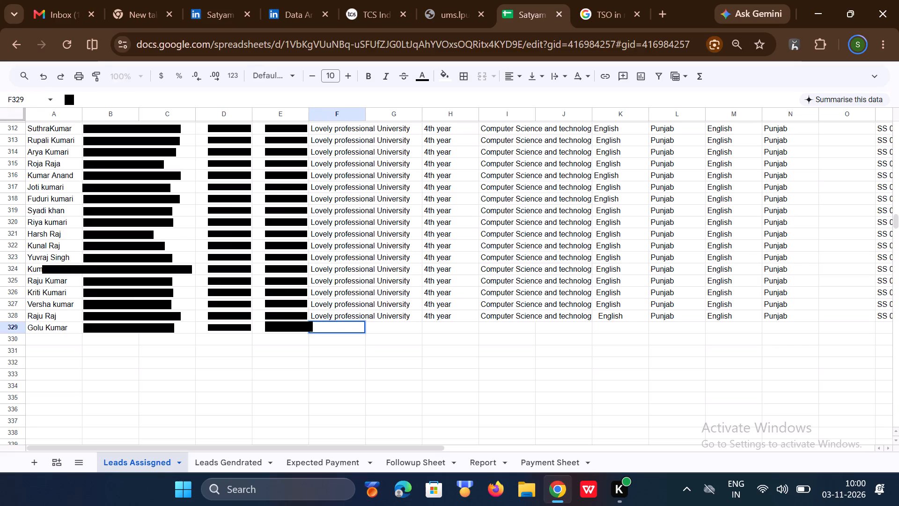
# Enter "Lovely professional University" as the new lead's university in cell F329.
pyautogui.write('Lo')
pyautogui.write('ve')
pyautogui.press('l')
pyautogui.write('y profess')
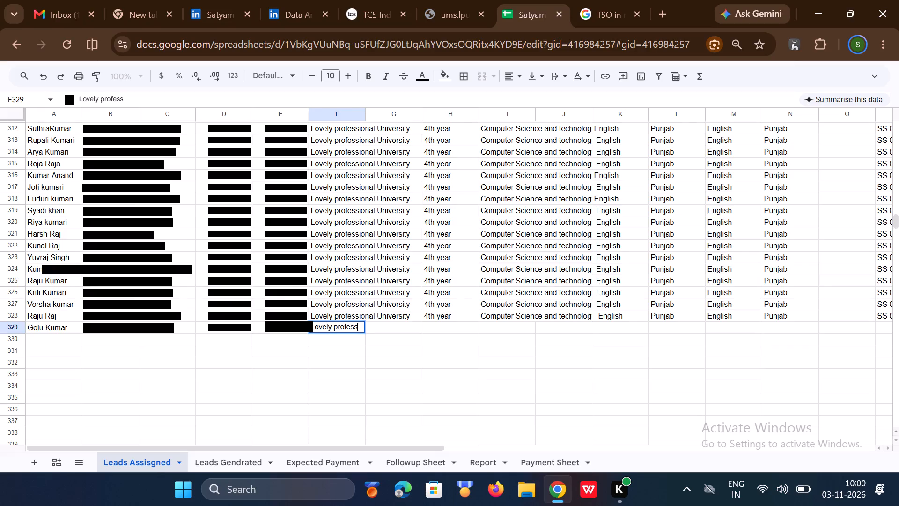
pyautogui.write('ional')
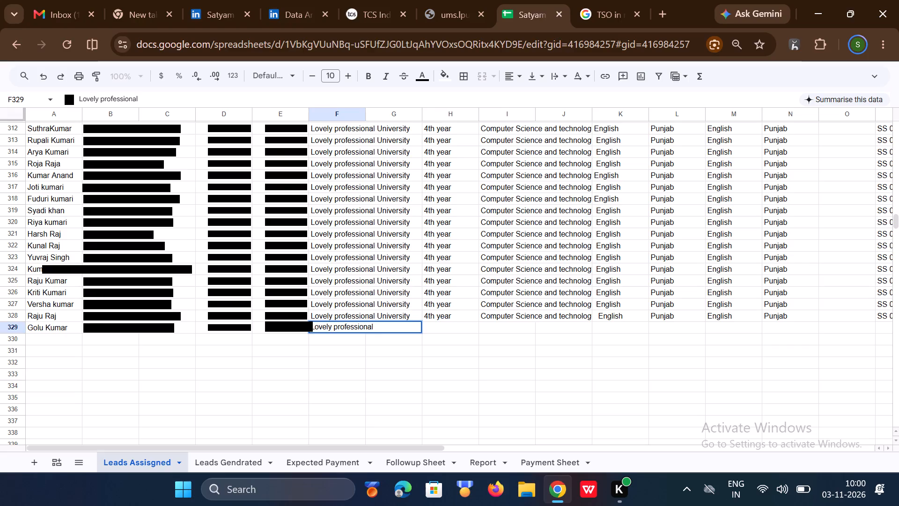
pyautogui.press('space')
pyautogui.hotkey('shift', 'u')
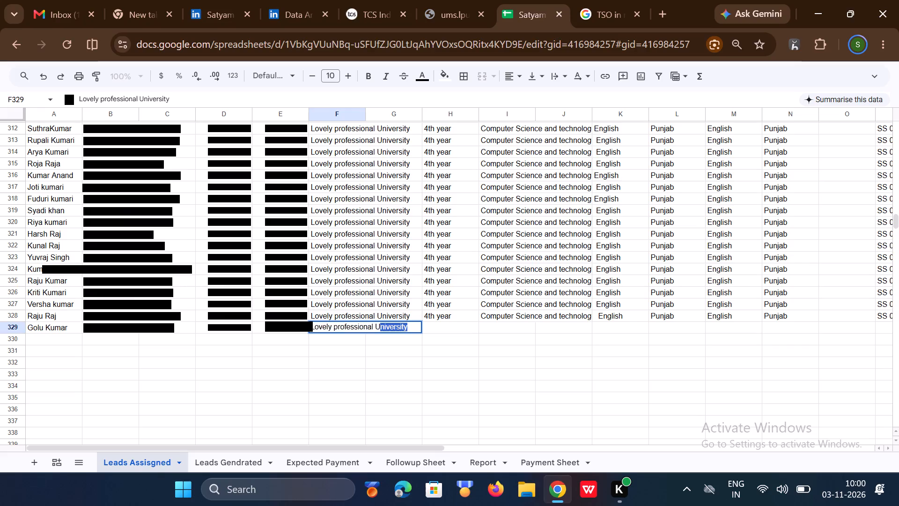
pyautogui.write('niversity')
# Enter "4th year" as the new lead's year of study in cell H329.
pyautogui.doubleClick(450, 323)
pyautogui.doubleClick(449, 327)
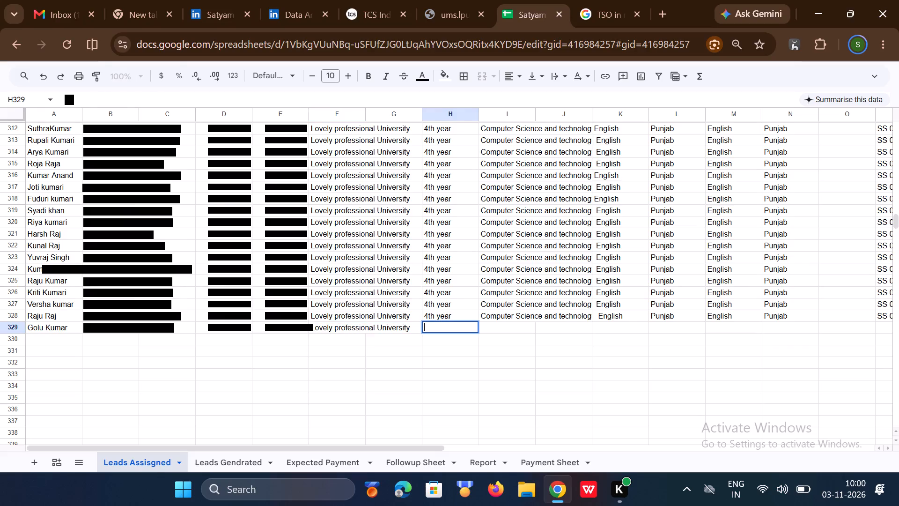
pyautogui.hotkey('shift', '$')
pyautogui.press('BackSpace')
pyautogui.write('4th')
pyautogui.press('space')
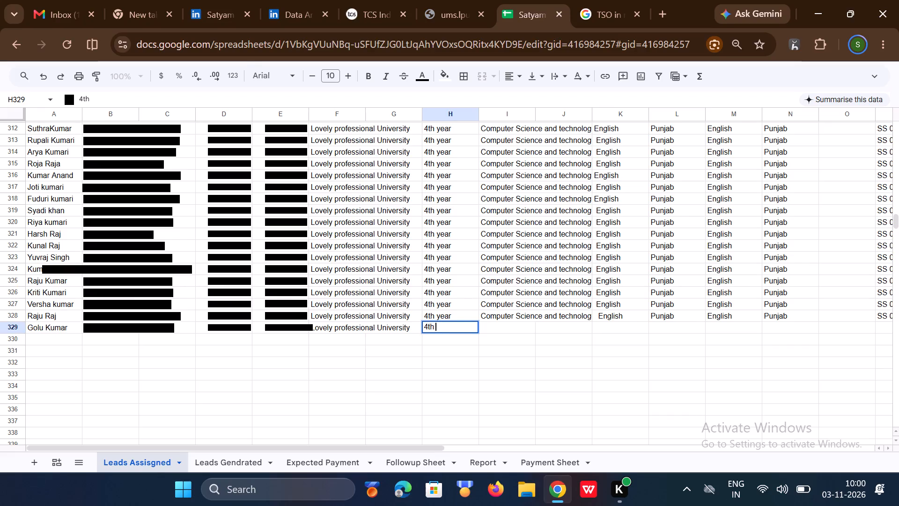
pyautogui.write('year')
# Enter "Computer Science and technology" as the new lead's field of study in cell I329.
pyautogui.doubleClick(518, 327)
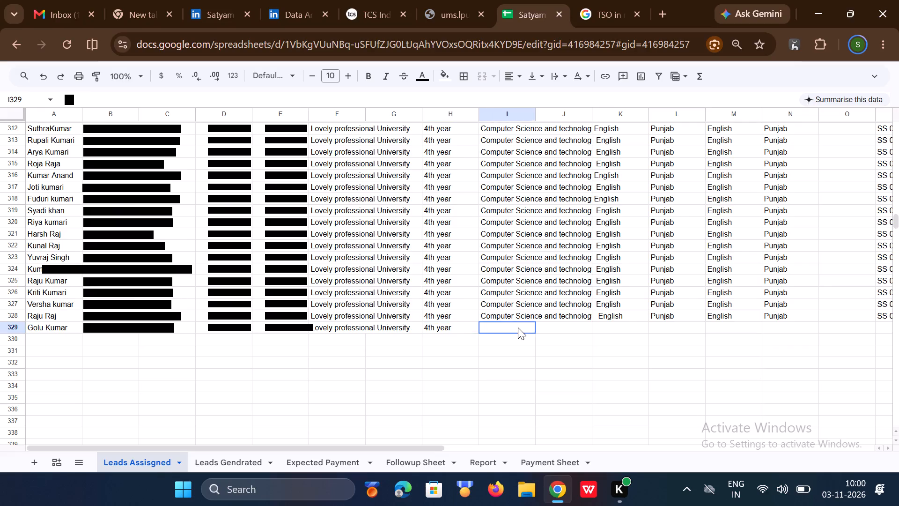
pyautogui.doubleClick(518, 327)
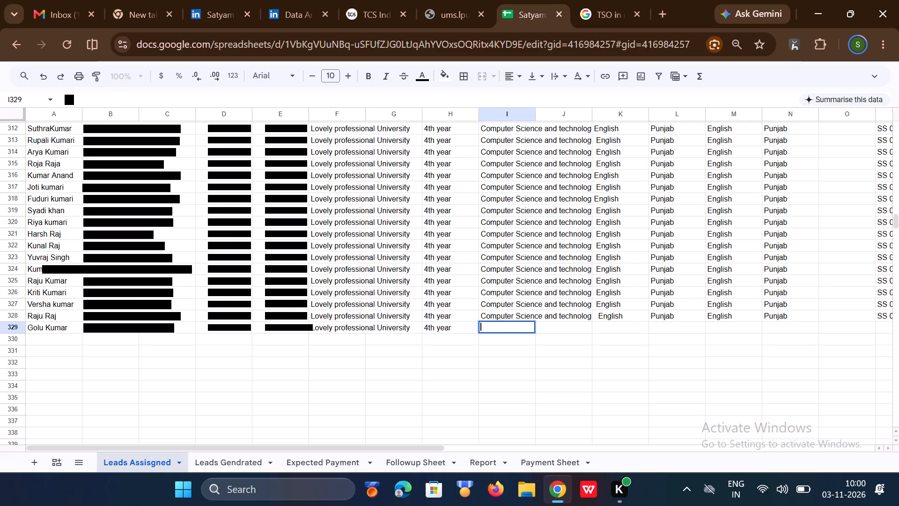
pyautogui.hotkey('shift', 'c')
pyautogui.write('omputer')
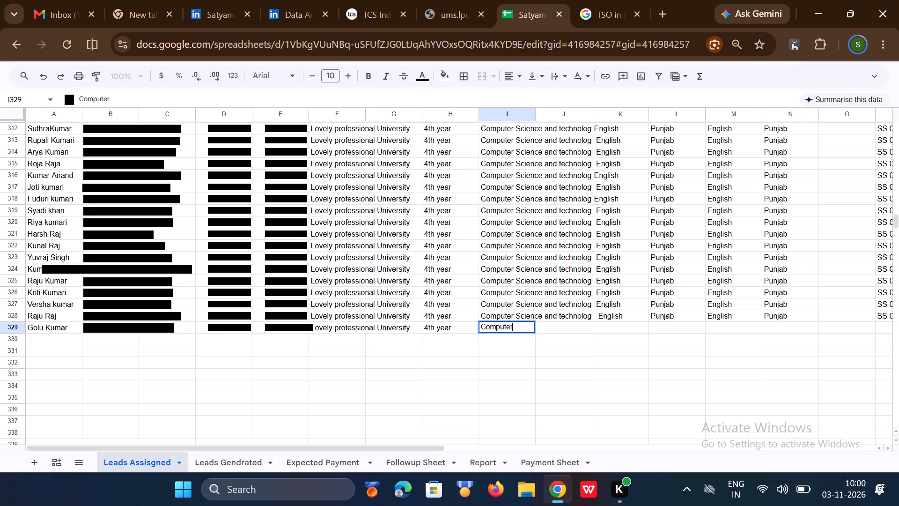
pyautogui.press('space')
pyautogui.write('Science and')
pyautogui.press('space')
pyautogui.write('tech')
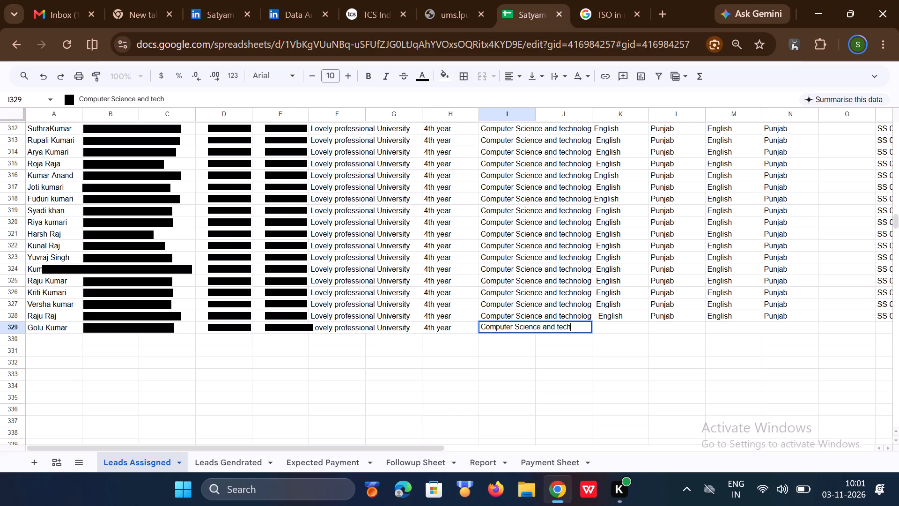
pyautogui.write('nolo')
pyautogui.write('gy')
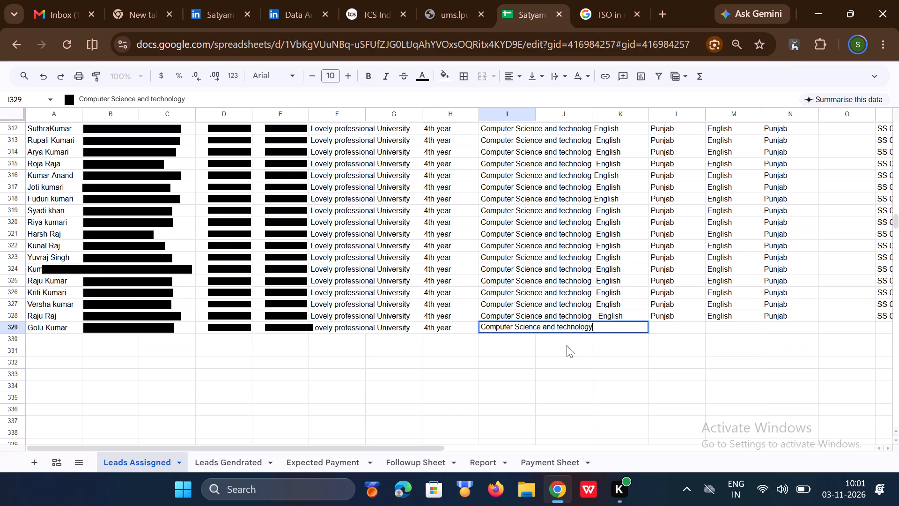
pyautogui.click(567, 346)
# Enter "English" with a leading space in cell K329 of the new lead's row.
pyautogui.doubleClick(610, 328)
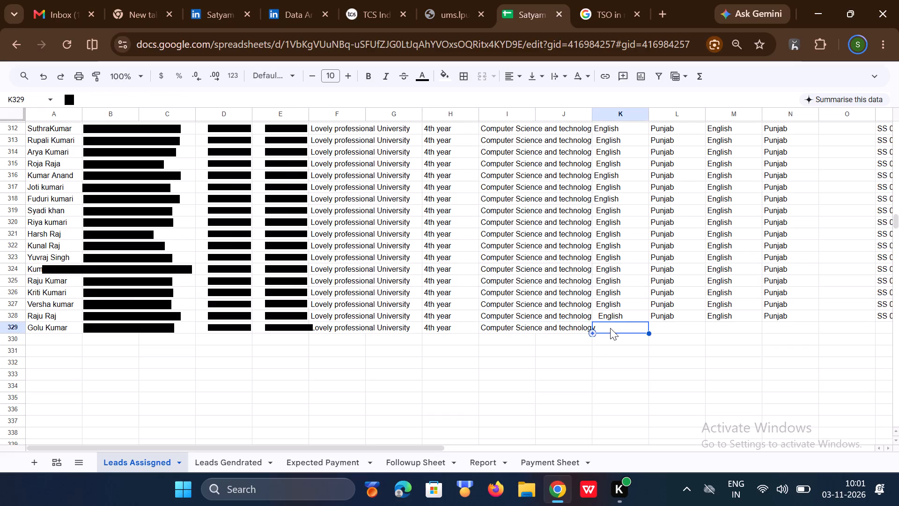
pyautogui.press('space')
pyautogui.hotkey('shift', 'e')
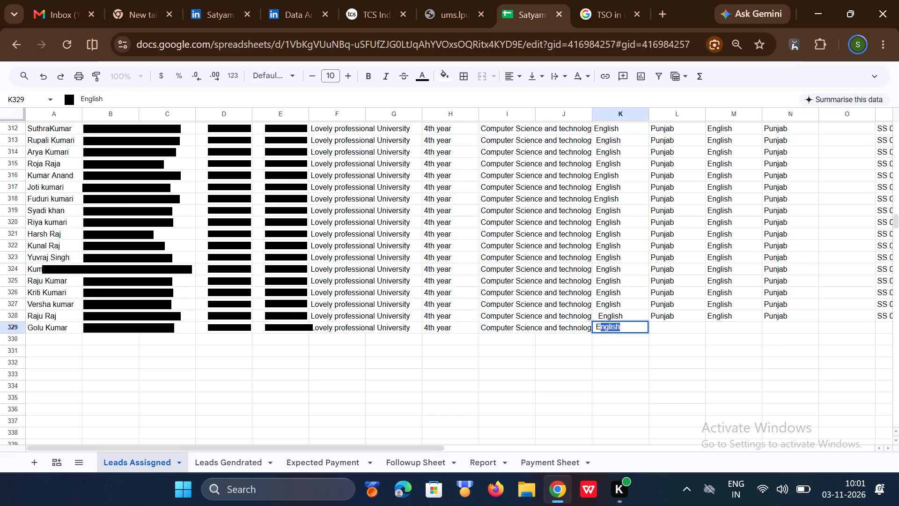
pyautogui.press('n')
pyautogui.press('g')
pyautogui.write('lish')
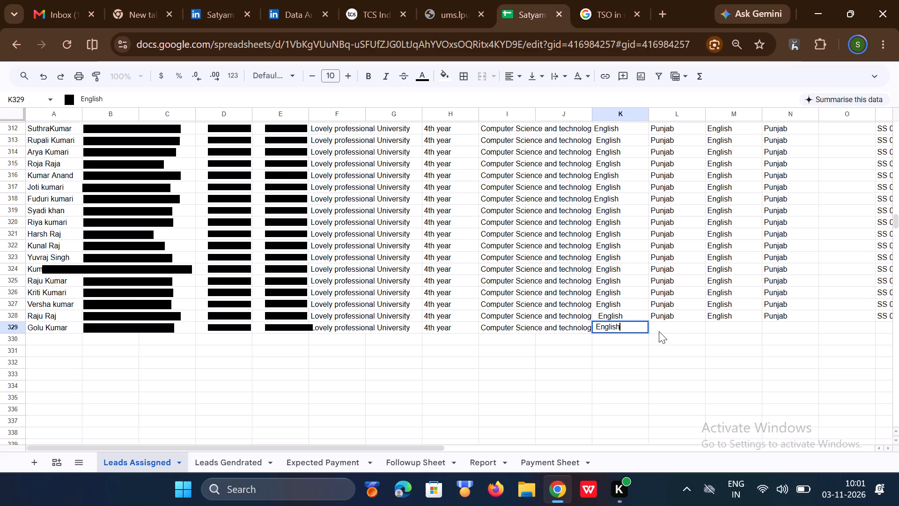
# Enter "Punjab" in cell L329 of the new lead's row.
pyautogui.click(659, 331)
pyautogui.click(660, 331)
pyautogui.moveTo(660, 331); pyautogui.dragTo(664, 326)
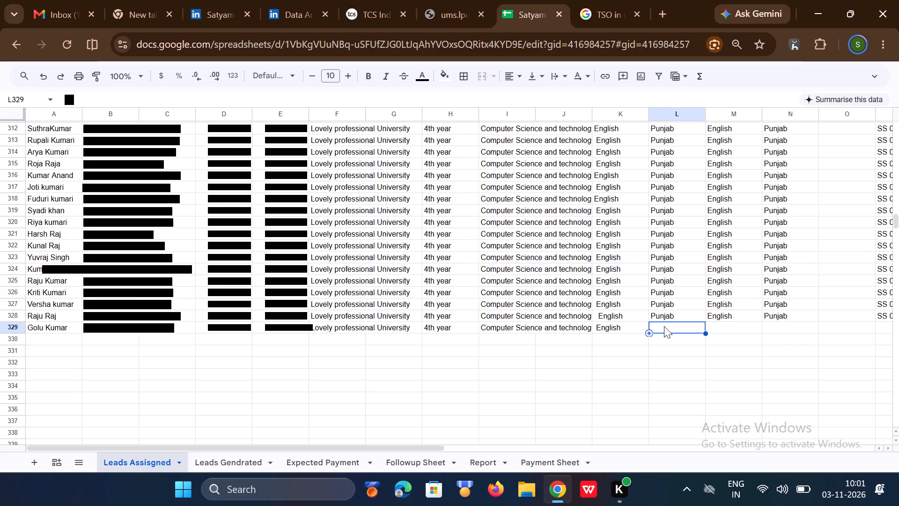
pyautogui.doubleClick(664, 326)
pyautogui.hotkey('shift', 'p')
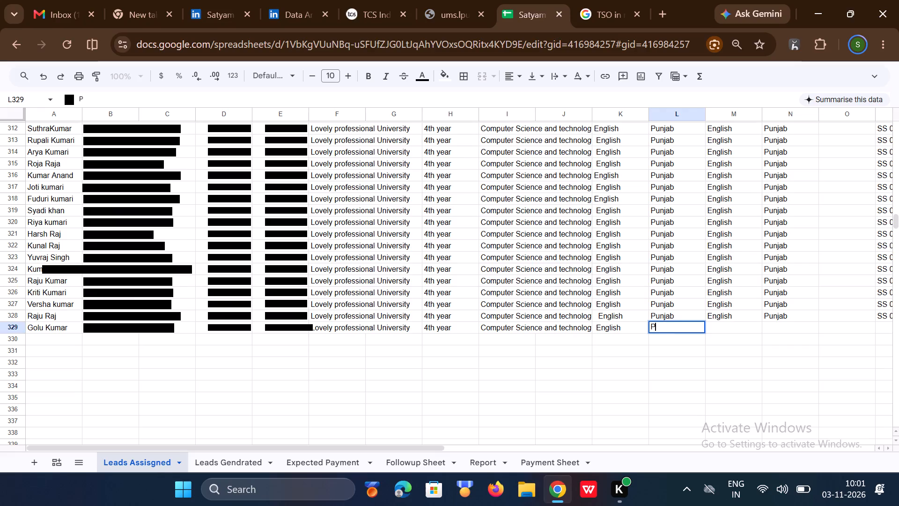
pyautogui.write('unjab')
# Enter "English" in cell M329 of the new lead's row.
pyautogui.doubleClick(734, 327)
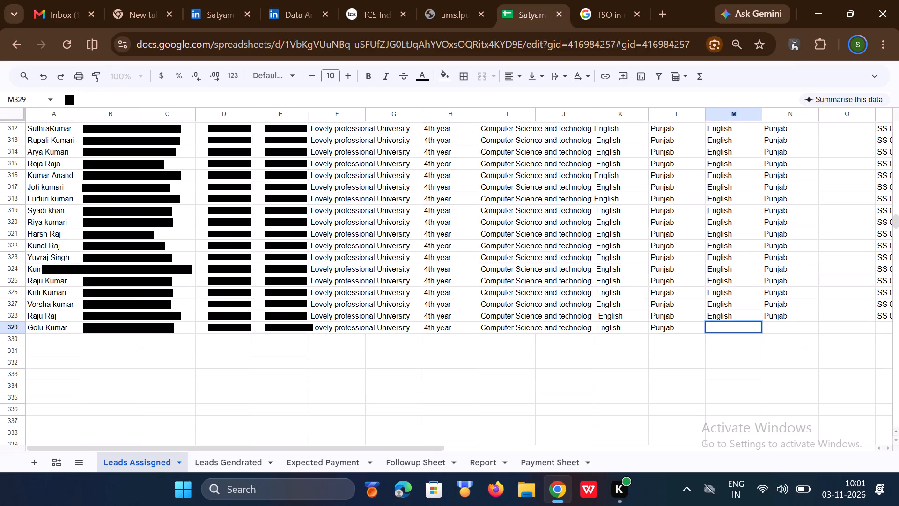
pyautogui.hotkey('shift', 'e')
pyautogui.press('n')
pyautogui.press('g')
pyautogui.write('lish')
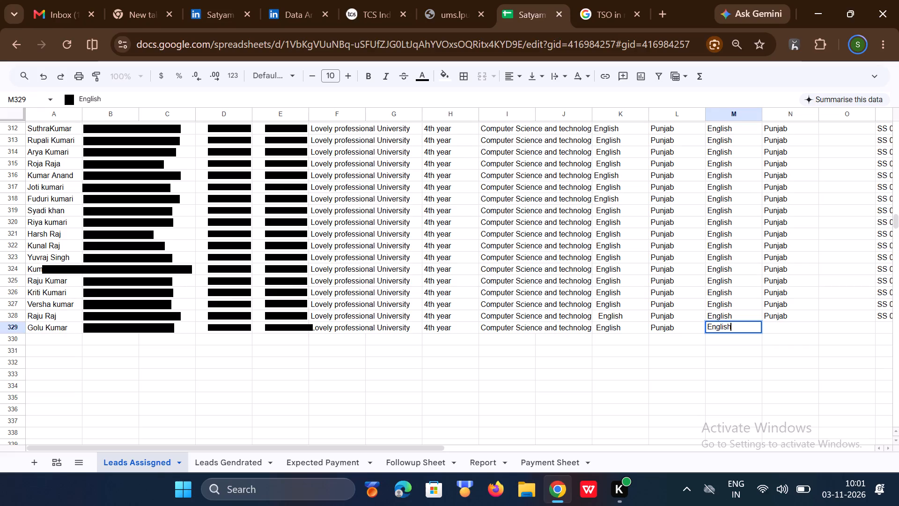
# Enter "Punjab" in cell N329 of the new lead's row.
pyautogui.doubleClick(779, 323)
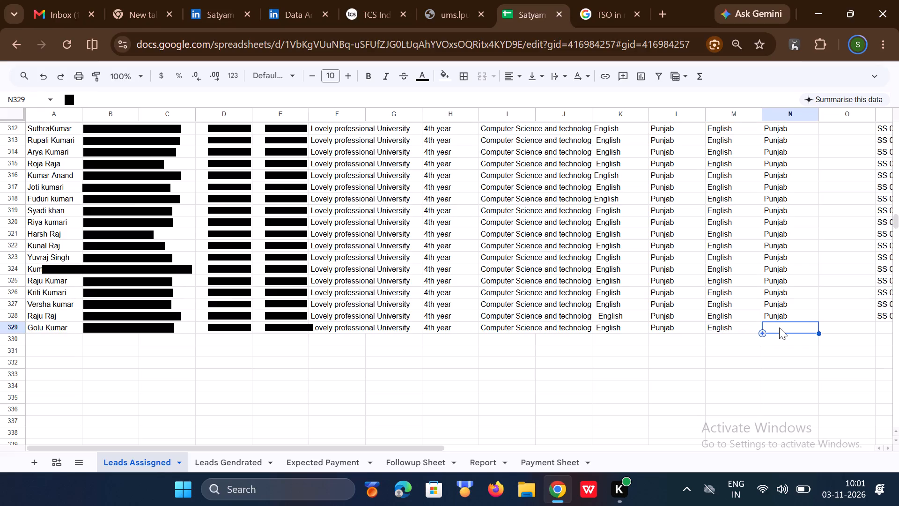
pyautogui.doubleClick(779, 327)
pyautogui.hotkey('shift', 'p')
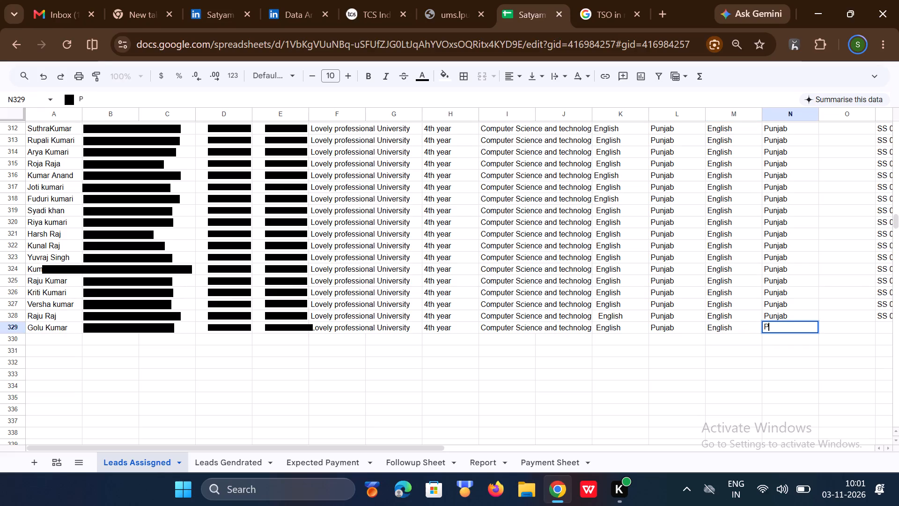
pyautogui.write('unjab')
# Enter the code "SS 010" in cell P329 for the new lead, matching the rows above.
pyautogui.doubleClick(882, 322)
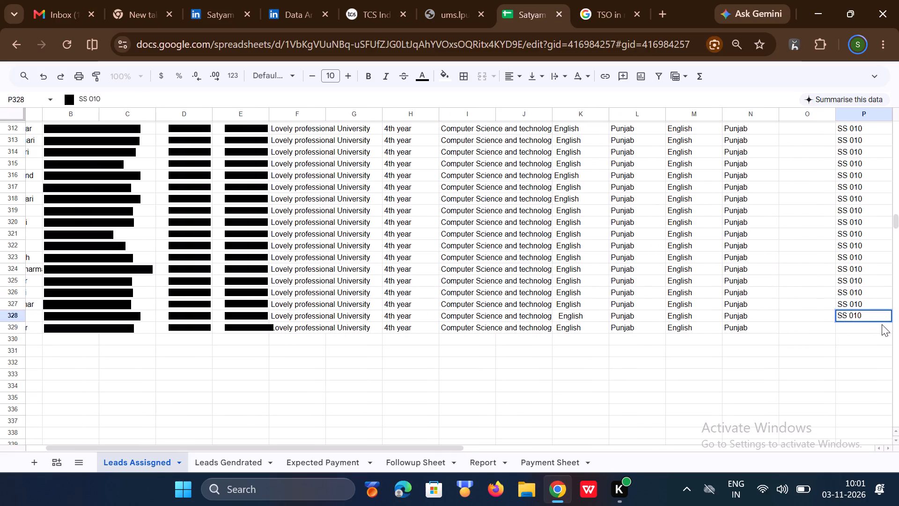
pyautogui.doubleClick(858, 326)
pyautogui.write('SS')
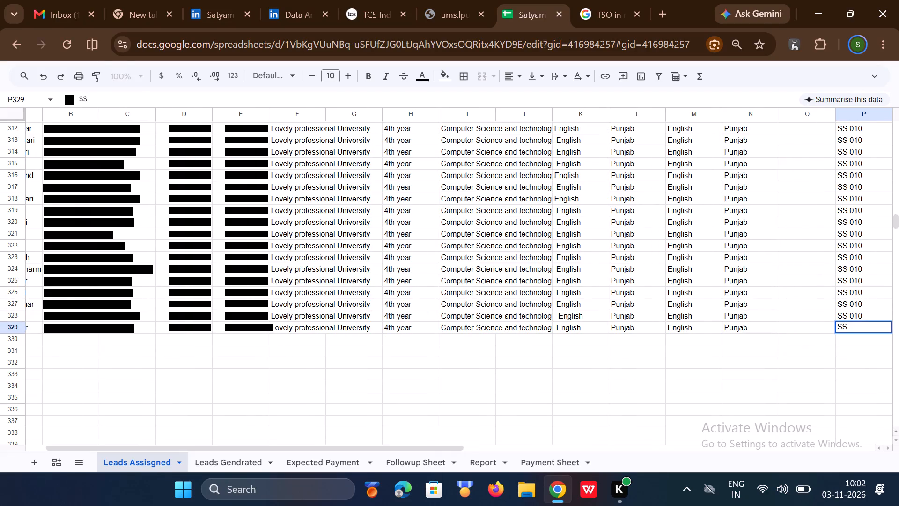
pyautogui.press('space')
pyautogui.write('010')
pyautogui.click(823, 368)
# Enter "Intrested" as the new lead's status in cell Q329.
pyautogui.hscroll(-2, 823, 368)
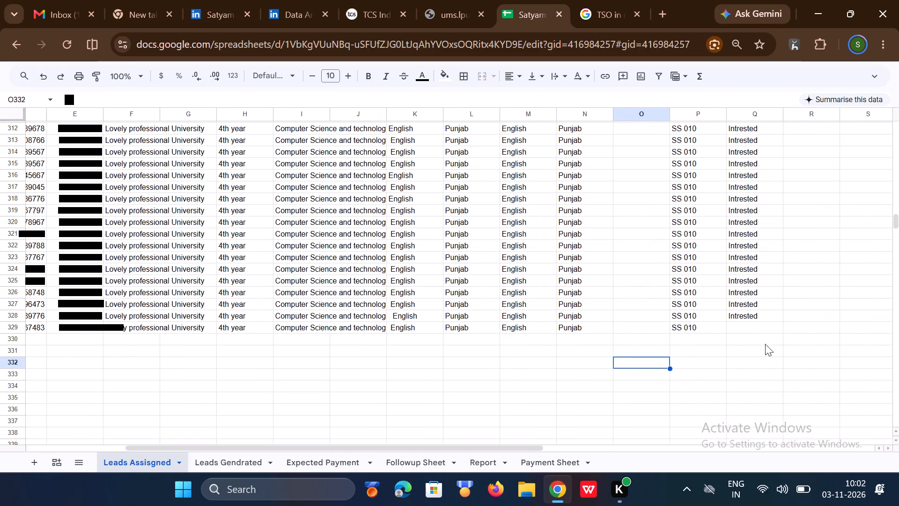
pyautogui.doubleClick(749, 326)
pyautogui.write('Intrested')
pyautogui.click(708, 377)
# Select the empty name cell A330 to start the next lead's row.
pyautogui.hscroll(2, 708, 377)
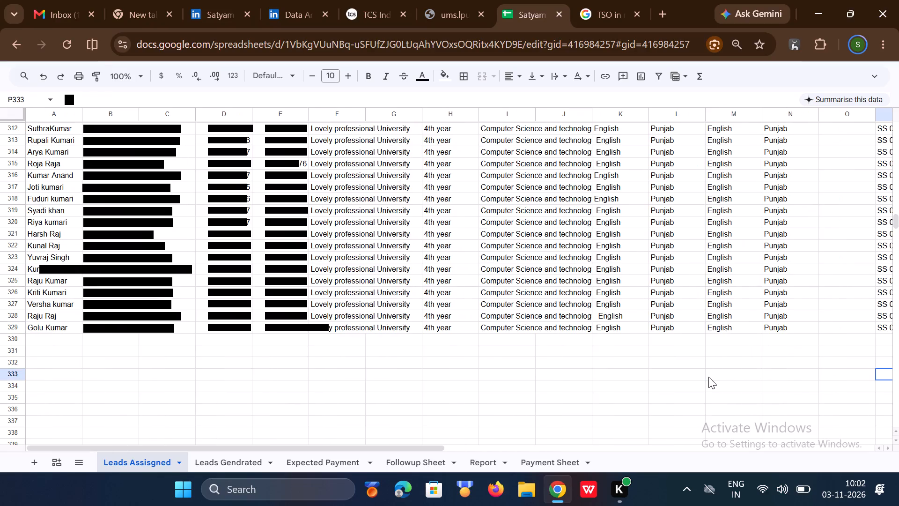
pyautogui.hscroll(2, 708, 377)
pyautogui.hscroll(-2, 482, 395)
pyautogui.hscroll(5, 482, 395)
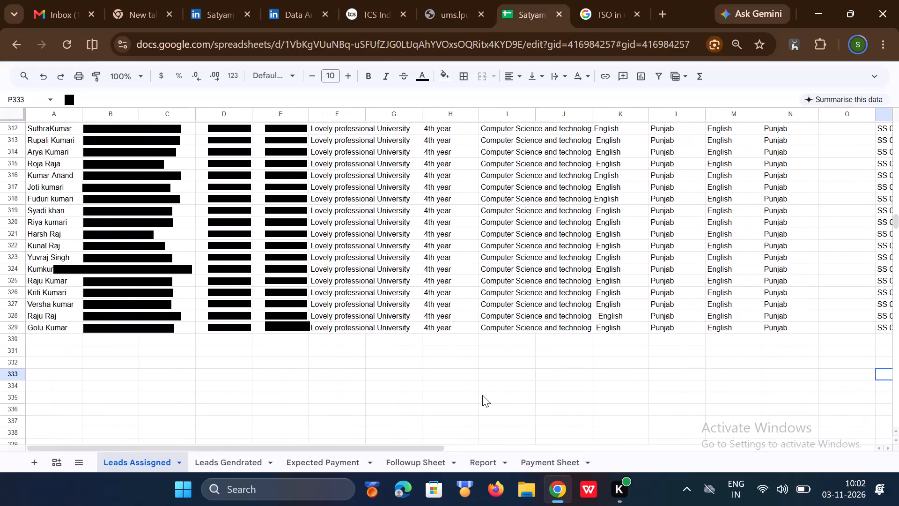
pyautogui.click(44, 338)
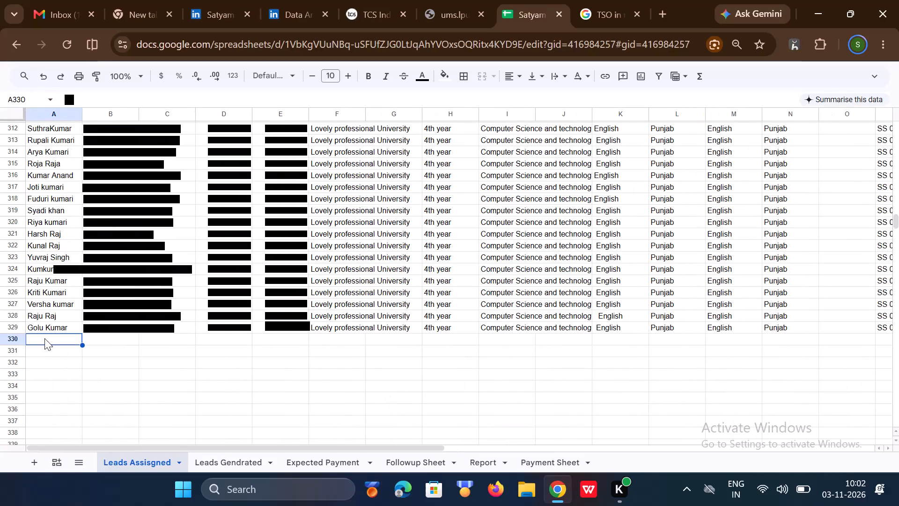
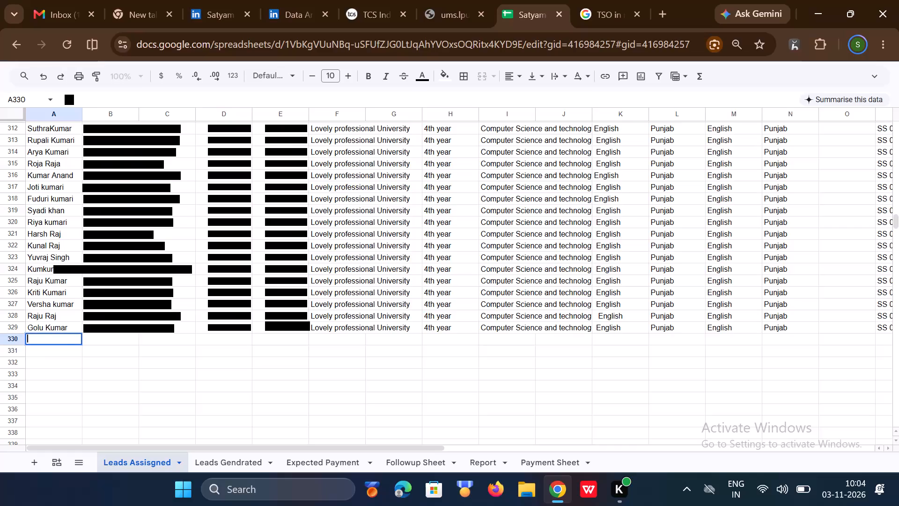
# Enter the new lead's name in cell A330, below the last filled row of the leads list.
pyautogui.write('yu')
pyautogui.press('BackSpace')
pyautogui.press('BackSpace')
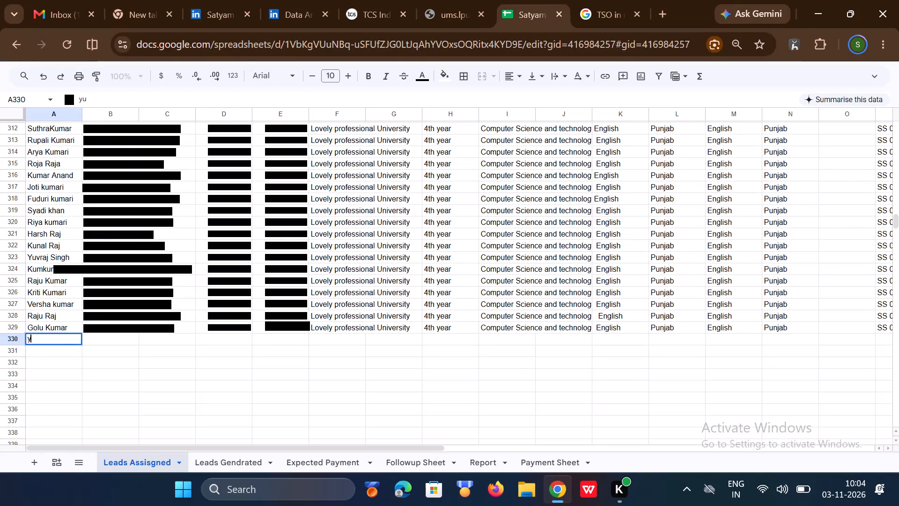
pyautogui.press('BackSpace')
pyautogui.press('y')
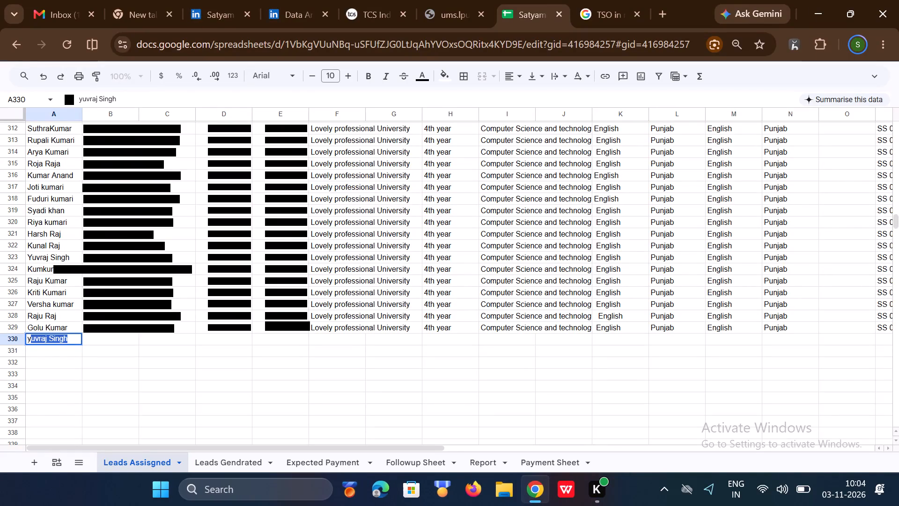
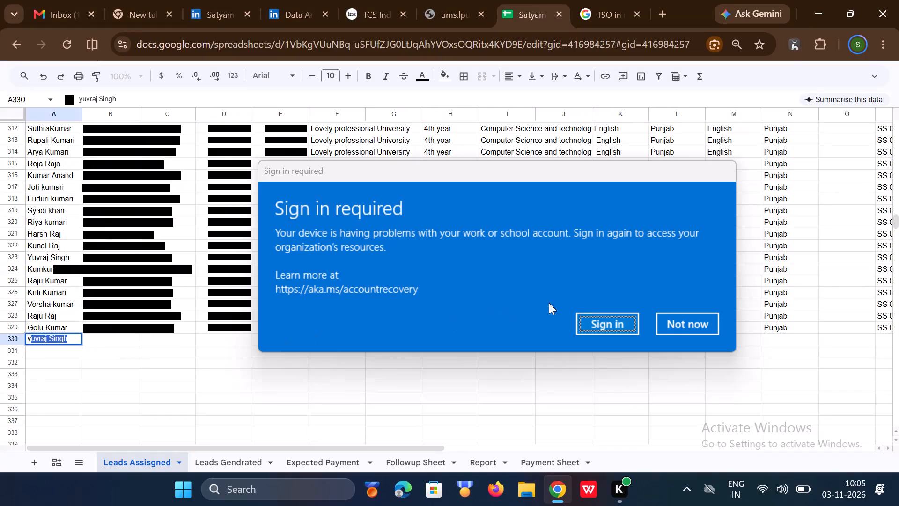
# Dismiss the work or school account sign-in request without signing in.
pyautogui.click(658, 324)
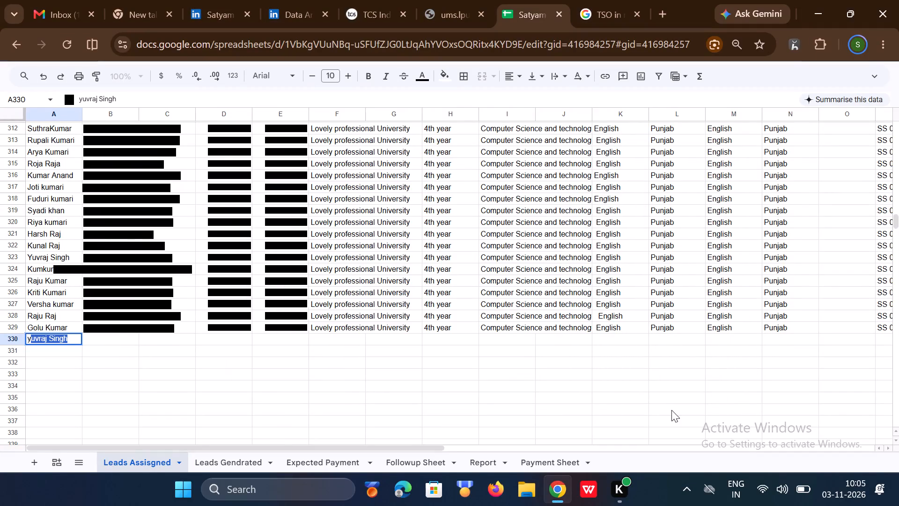